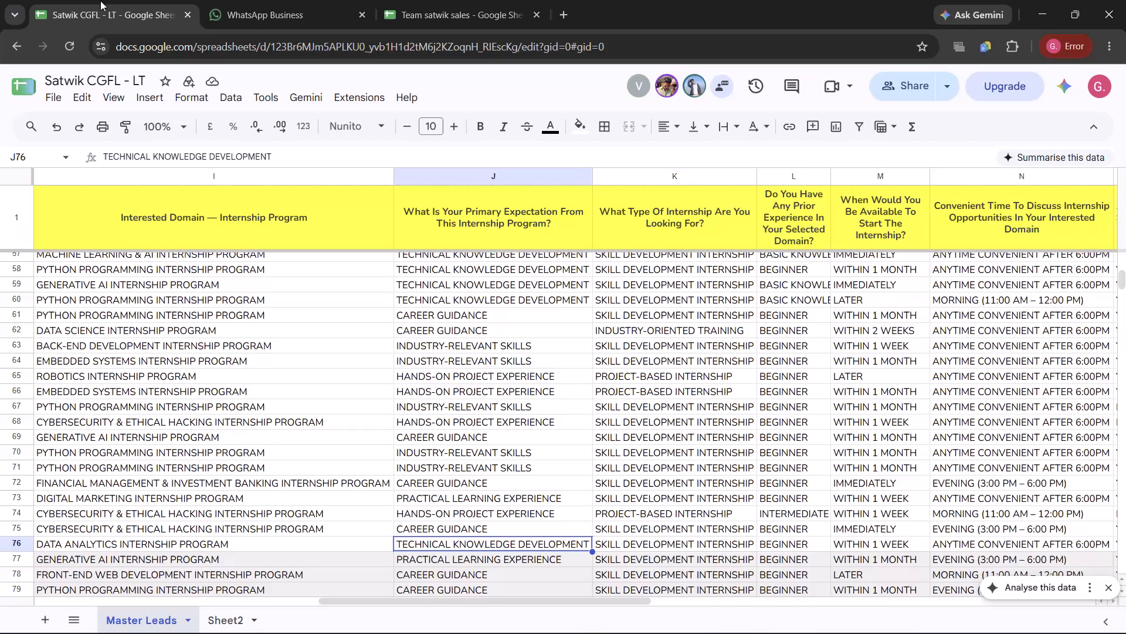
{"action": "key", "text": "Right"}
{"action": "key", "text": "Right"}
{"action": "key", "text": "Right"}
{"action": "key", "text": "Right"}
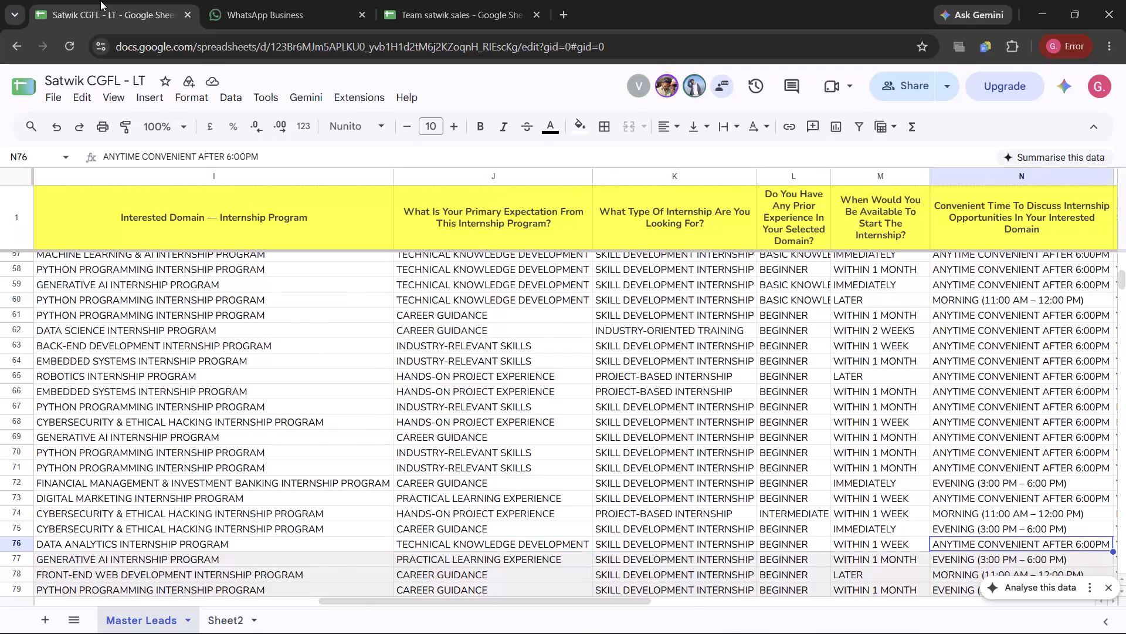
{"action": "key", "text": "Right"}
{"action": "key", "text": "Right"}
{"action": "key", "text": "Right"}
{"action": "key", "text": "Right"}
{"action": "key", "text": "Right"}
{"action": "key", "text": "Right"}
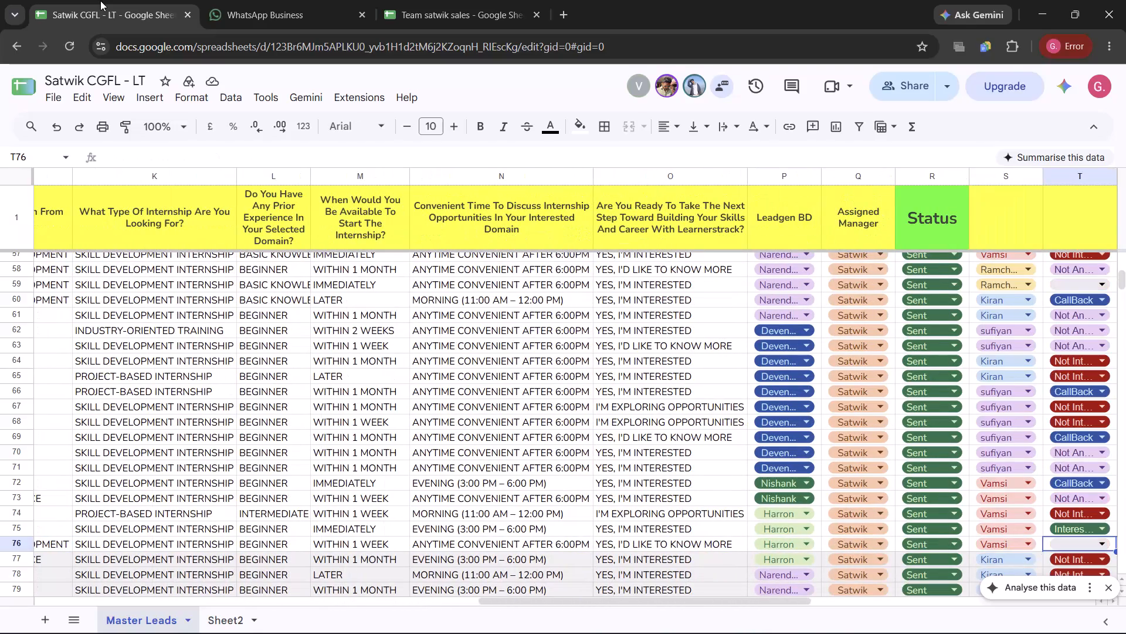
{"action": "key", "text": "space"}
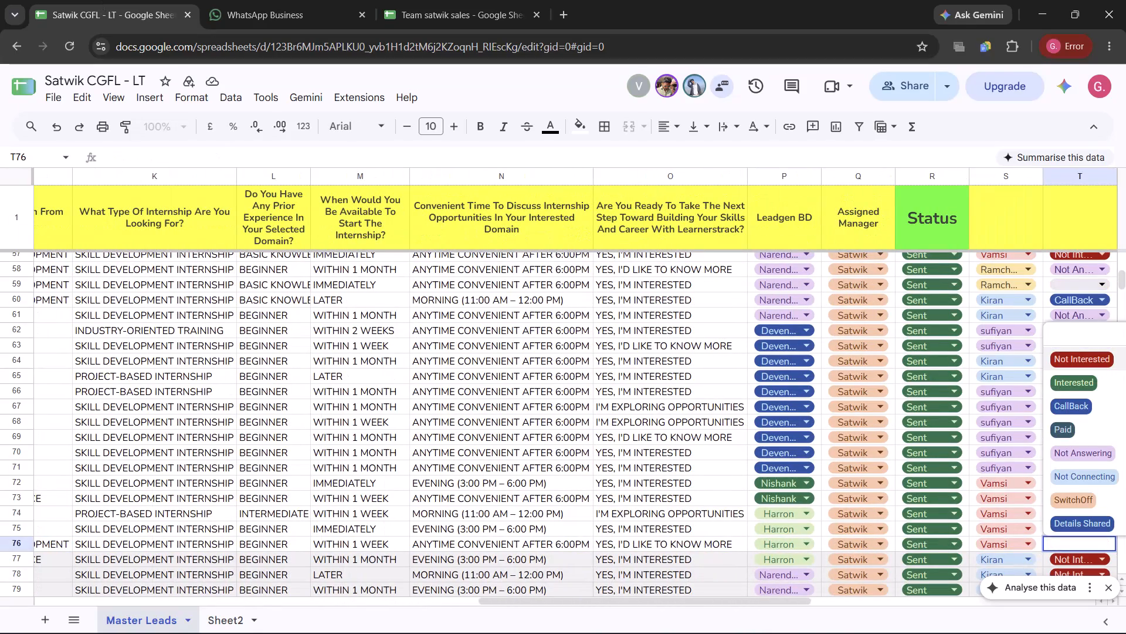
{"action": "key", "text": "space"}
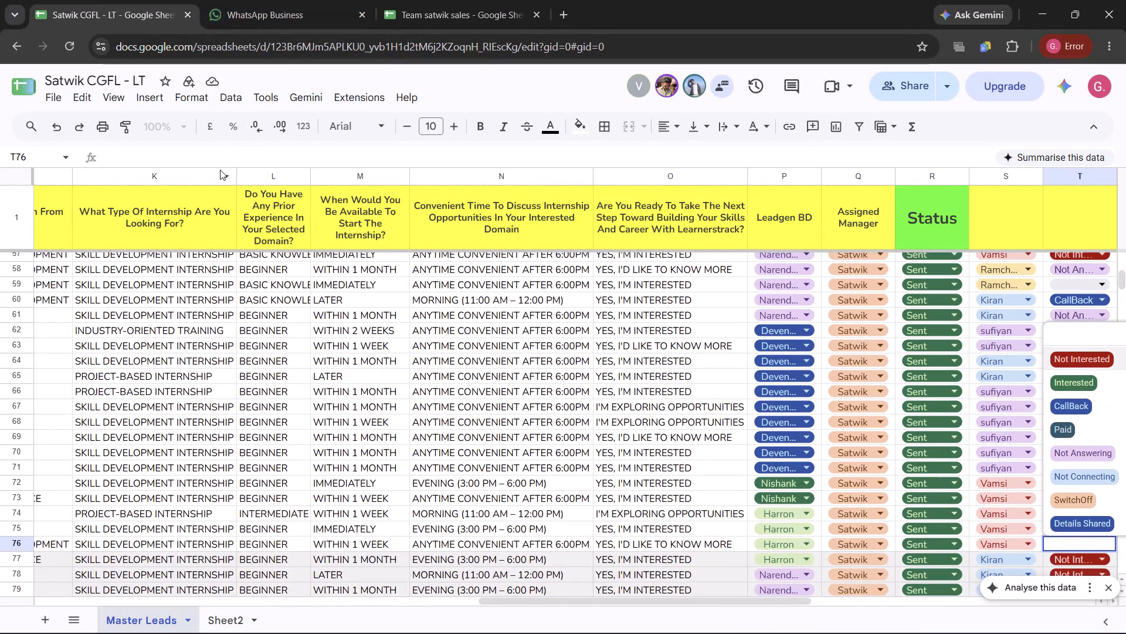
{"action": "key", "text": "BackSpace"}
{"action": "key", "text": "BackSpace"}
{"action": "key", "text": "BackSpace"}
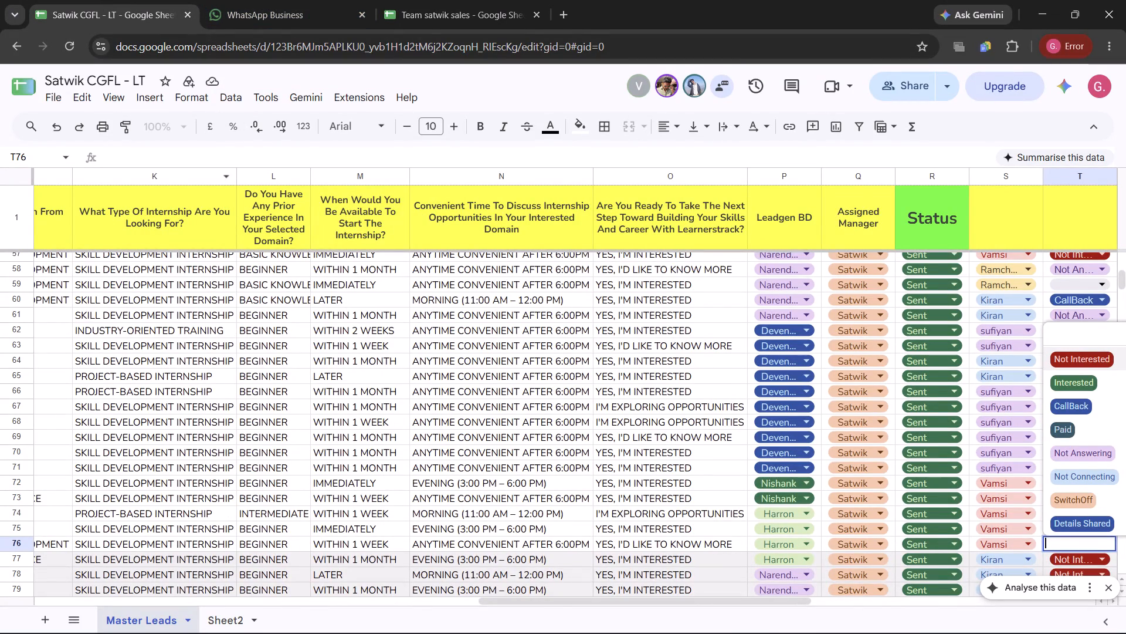
Reload the Satwik CGFL - LT spreadsheet, discarding the unfinished edit in cell T76.
{"action": "key", "text": "ctrl+r"}
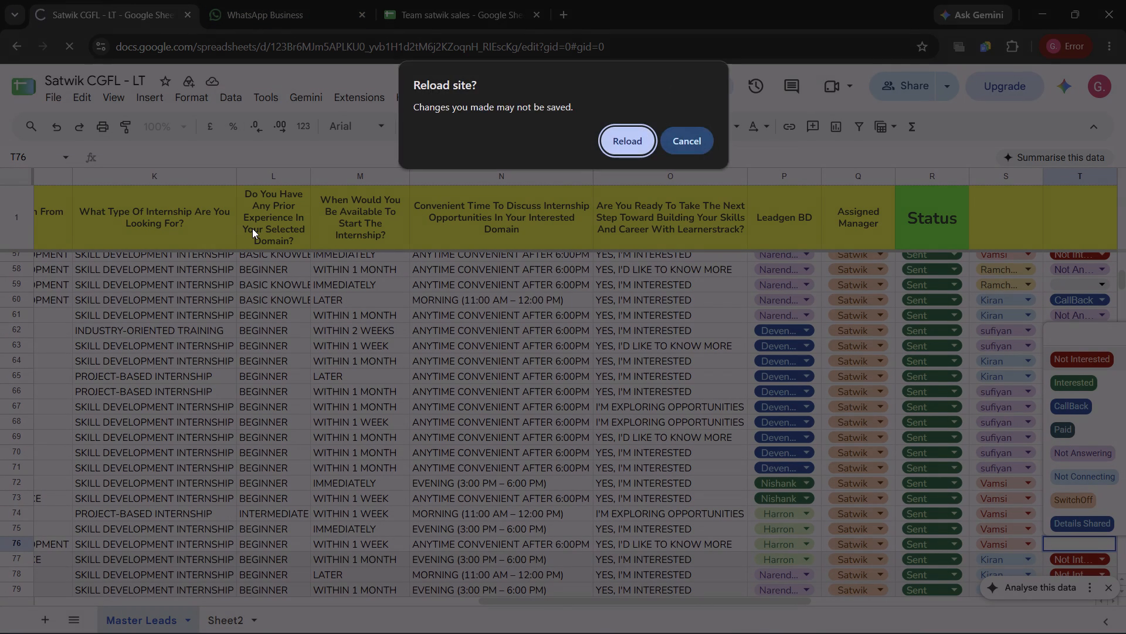
{"action": "left_click", "coordinate": [622, 134]}
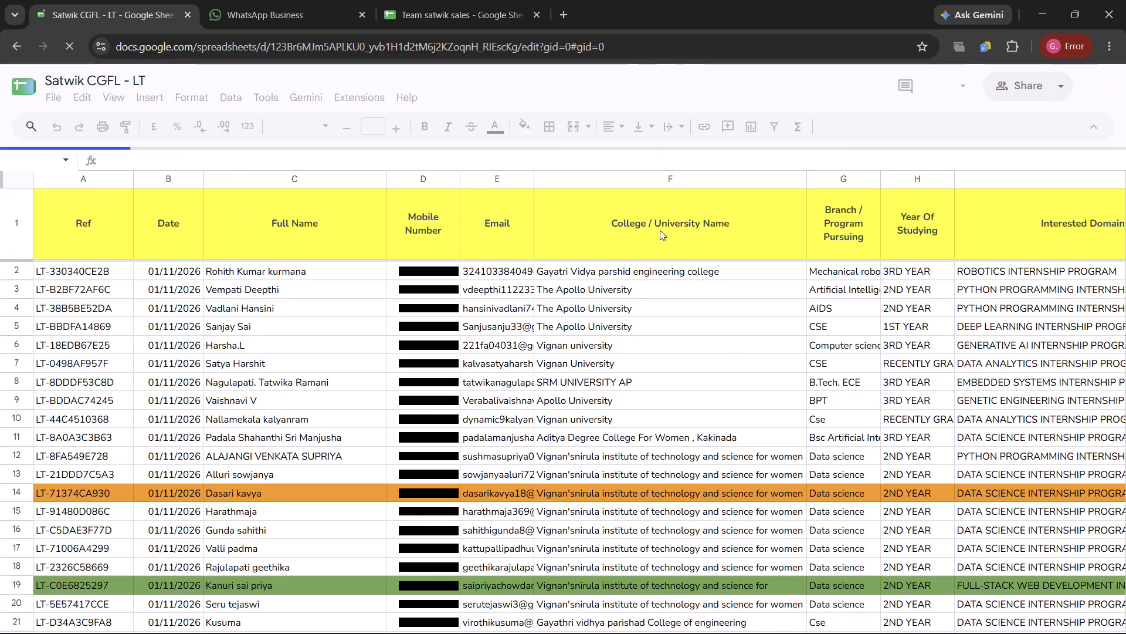
Set the Status 2 value for the lead in row 76 of Master Leads to Not Answering.
{"action": "scroll", "coordinate": [1022, 353], "scroll_direction": "left", "scroll_amount": 10}
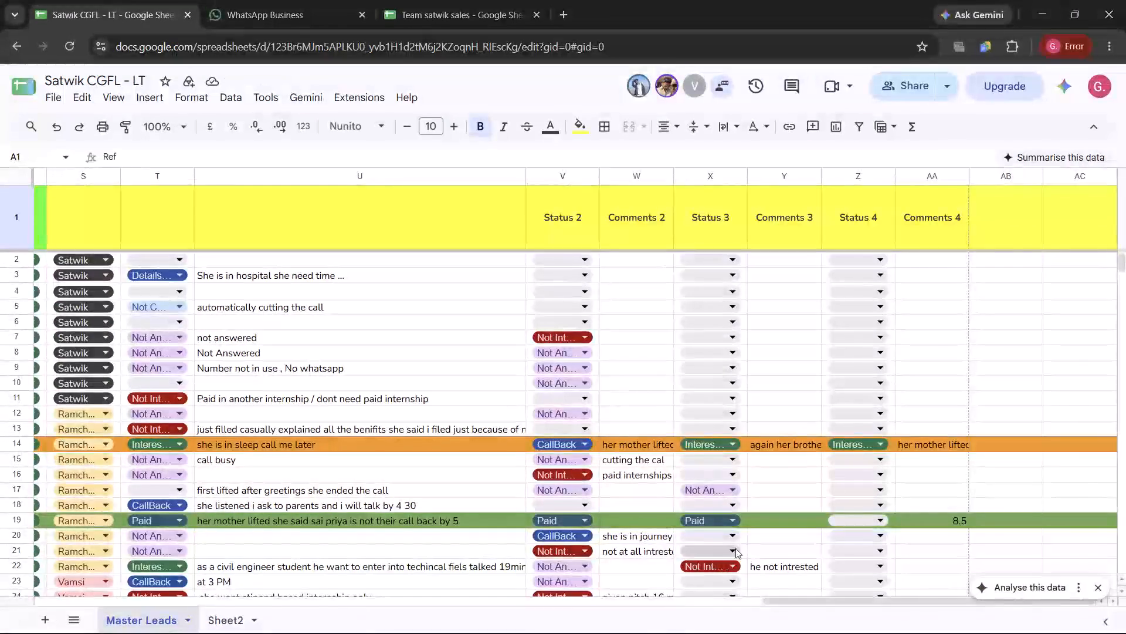
{"action": "scroll", "coordinate": [735, 548], "scroll_direction": "right", "scroll_amount": 2}
{"action": "scroll", "coordinate": [735, 548], "scroll_direction": "down", "scroll_amount": 3}
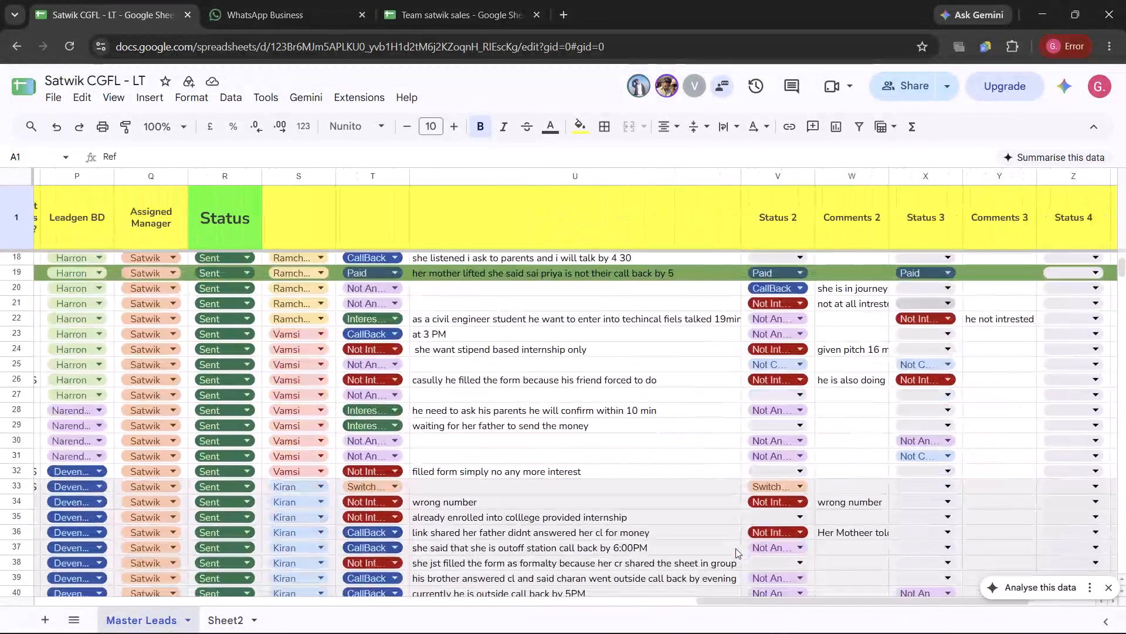
{"action": "scroll", "coordinate": [735, 548], "scroll_direction": "down", "scroll_amount": 6}
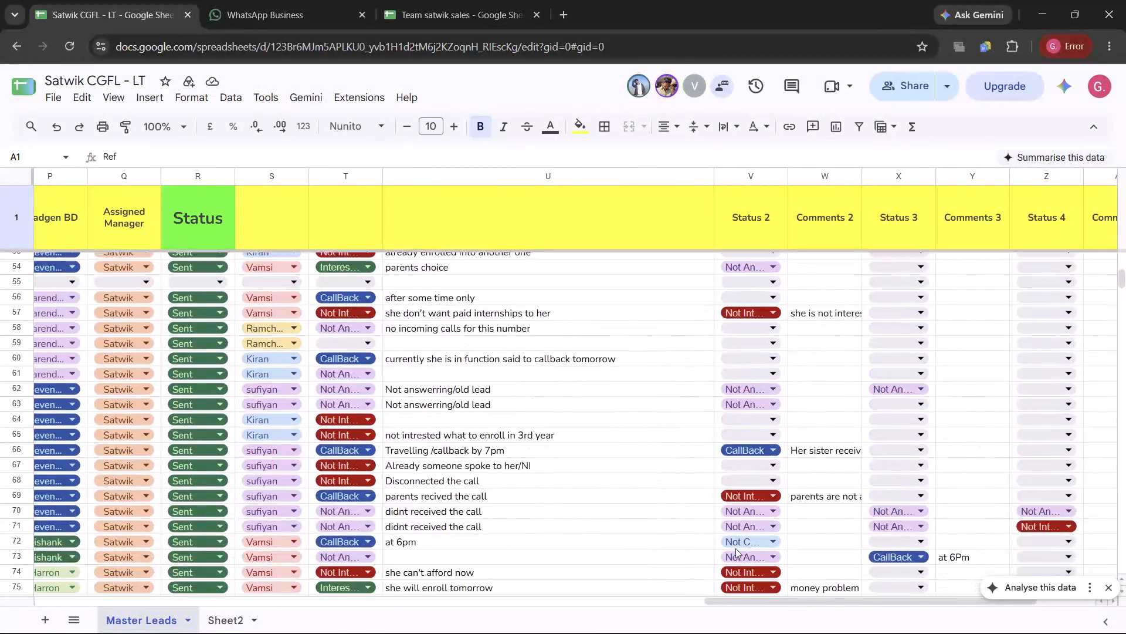
{"action": "scroll", "coordinate": [735, 548], "scroll_direction": "down", "scroll_amount": 1}
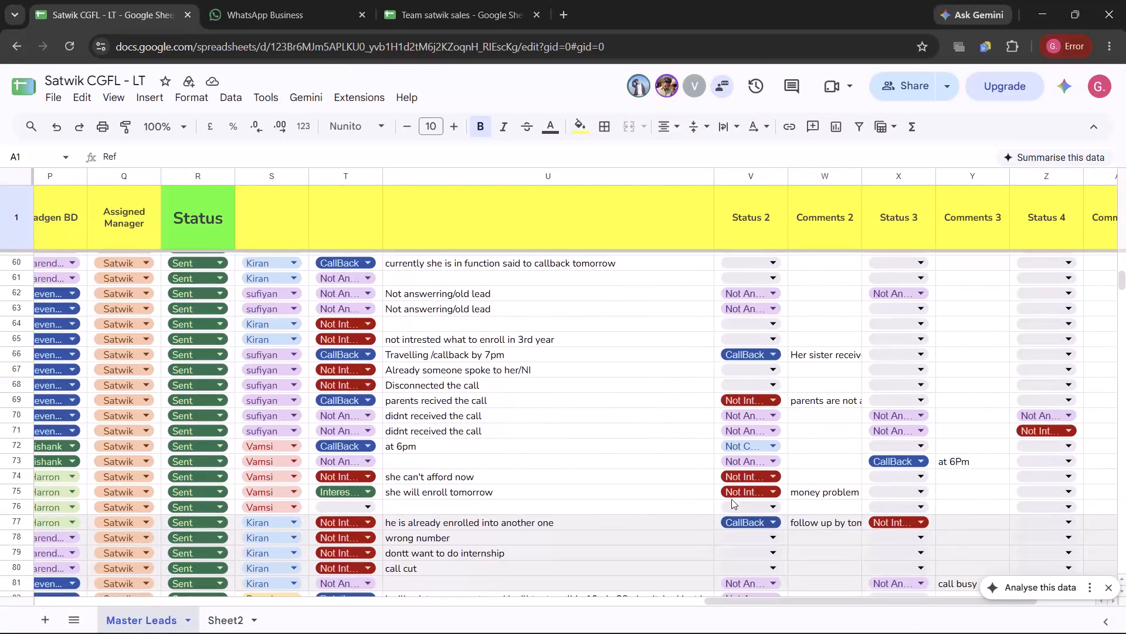
{"action": "left_click", "coordinate": [772, 507]}
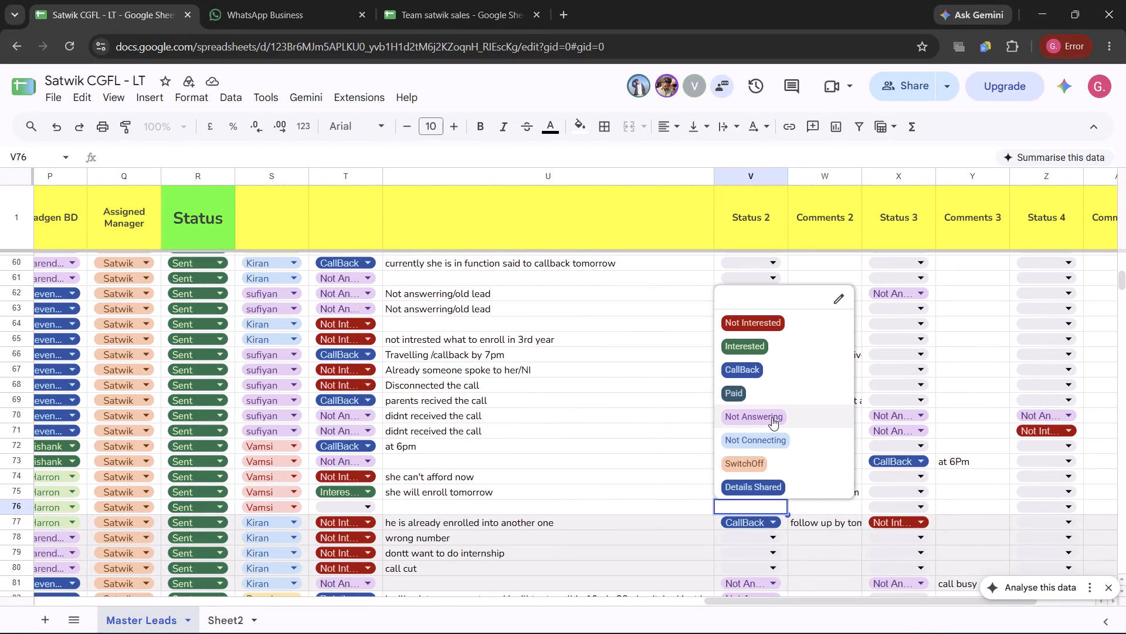
{"action": "left_click", "coordinate": [772, 417]}
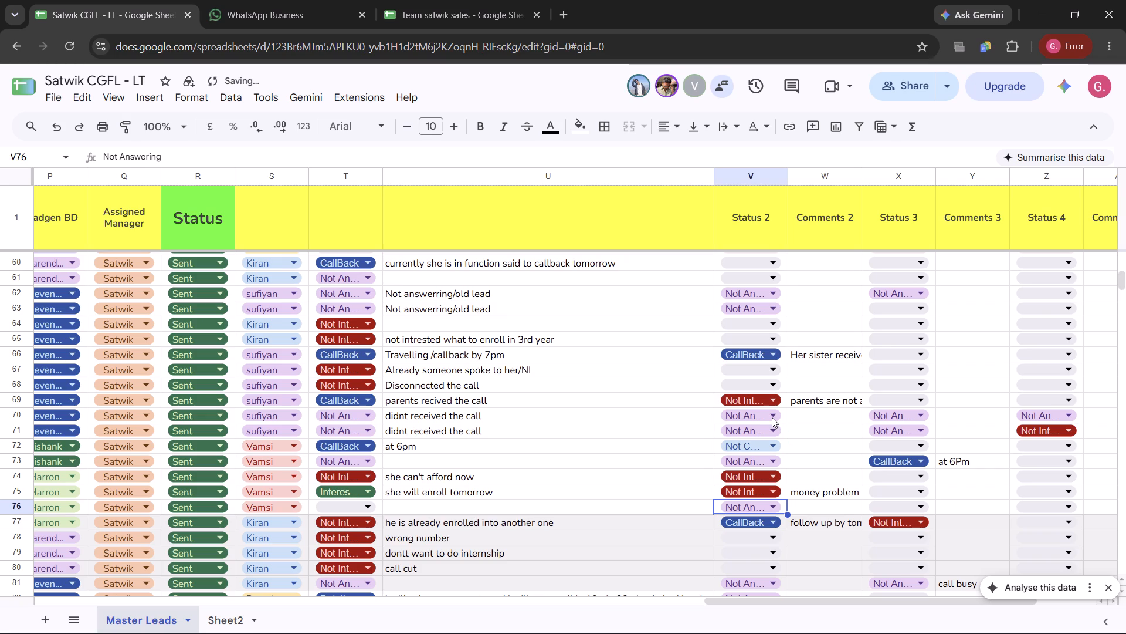
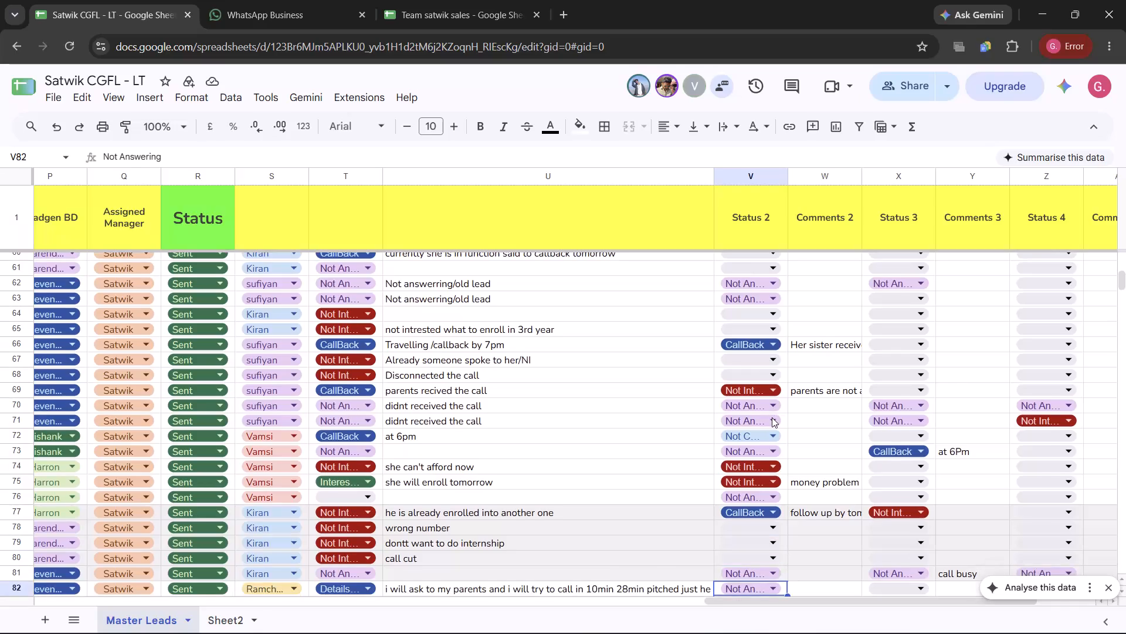
Review the follow-up statuses and comments, through Status 4 and Comments 4, for the leads from row 81 to the end of the filled rows.
{"action": "key", "text": "Down"}
{"action": "key", "text": "Up"}
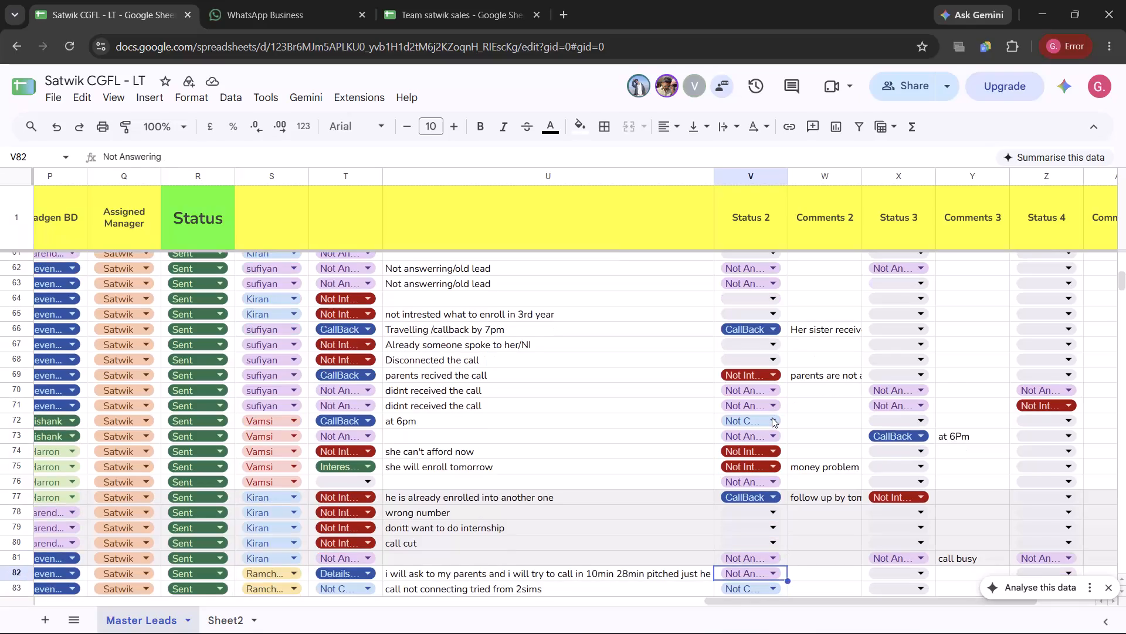
{"action": "key", "text": "Up"}
{"action": "key", "text": "Right"}
{"action": "key", "text": "Right"}
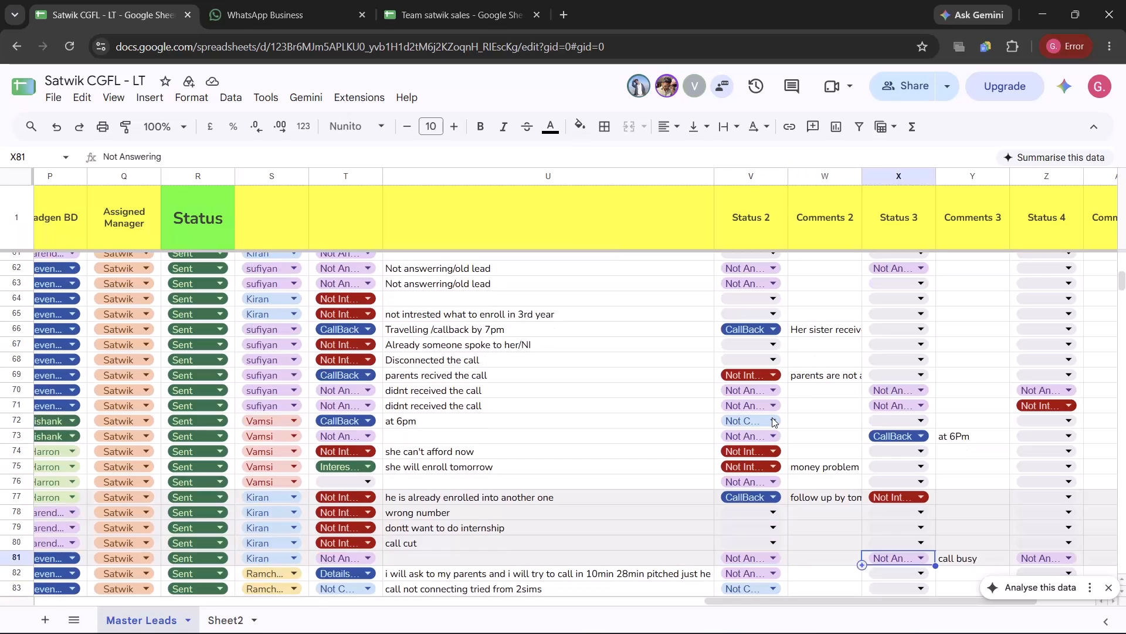
{"action": "key", "text": "Right"}
{"action": "key", "text": "Right"}
{"action": "key", "text": "Right"}
{"action": "key", "text": "Right"}
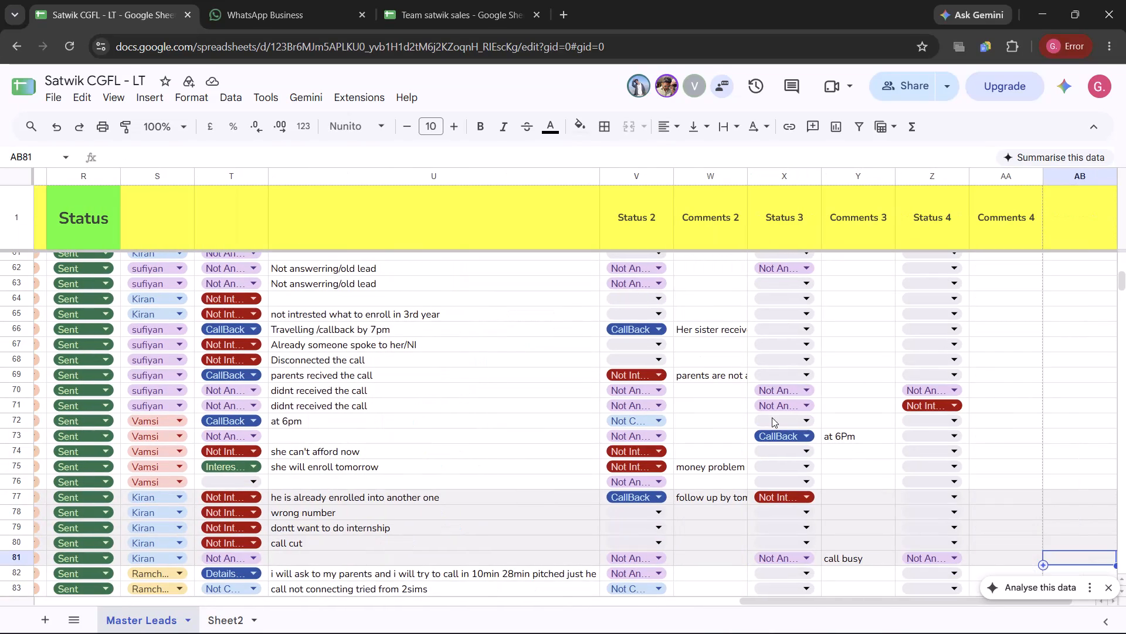
{"action": "key", "text": "Down"}
{"action": "key", "text": "Down"}
{"action": "key", "text": "Down"}
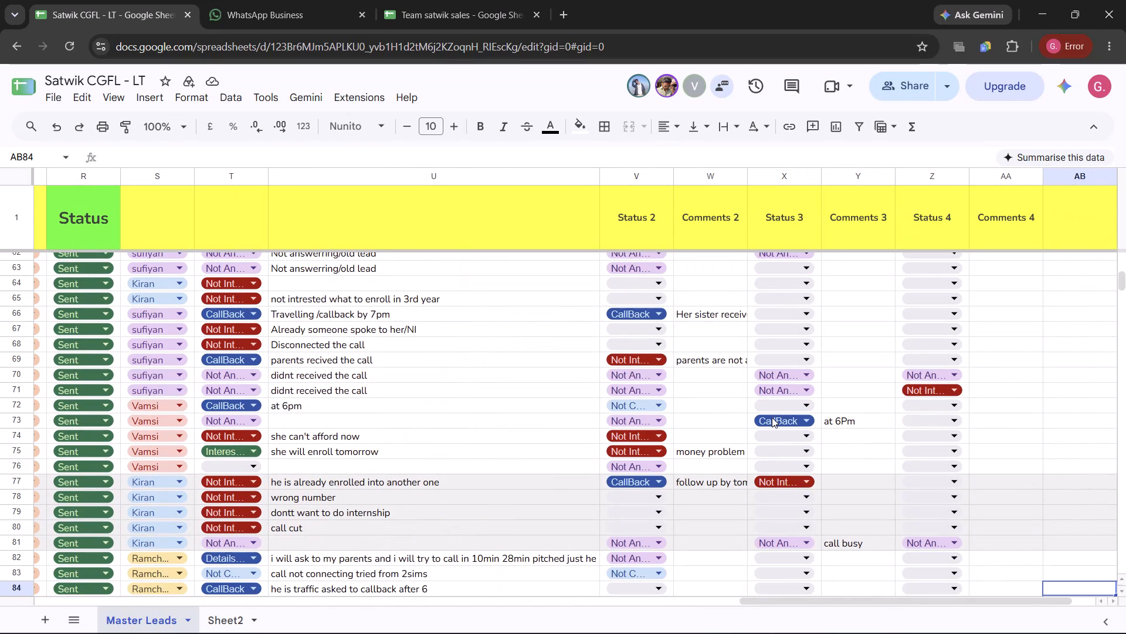
{"action": "key", "text": "Down"}
{"action": "key", "text": "Down"}
{"action": "key", "text": "Down"}
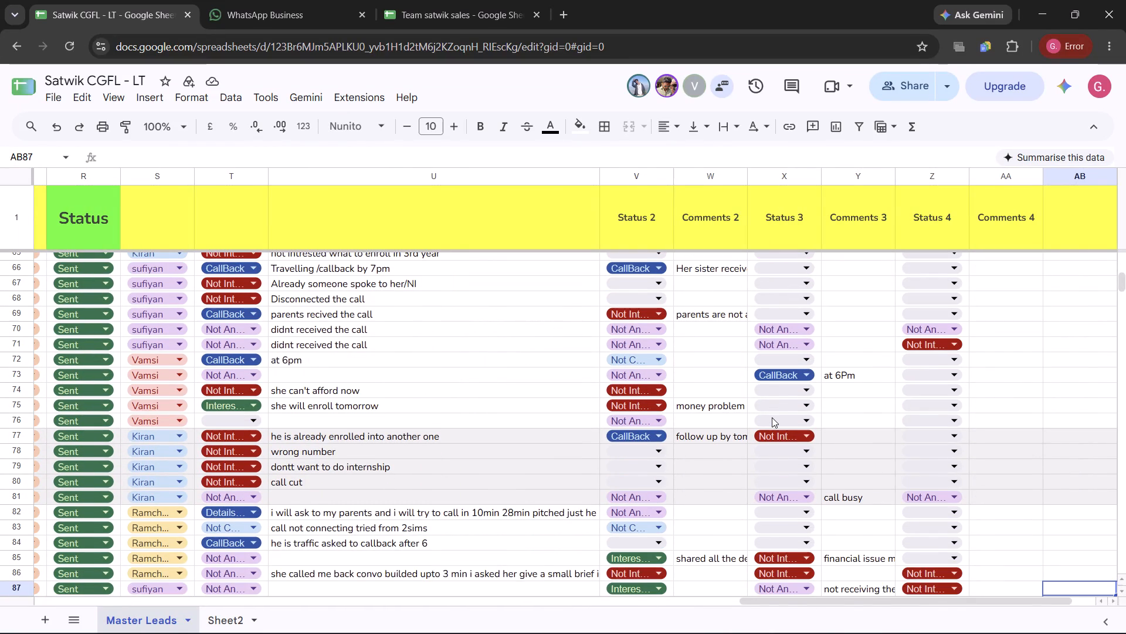
{"action": "key", "text": "Down"}
{"action": "key", "text": "Down"}
{"action": "key", "text": "Down"}
{"action": "key", "text": "Down"}
{"action": "key", "text": "Down"}
{"action": "key", "text": "Down"}
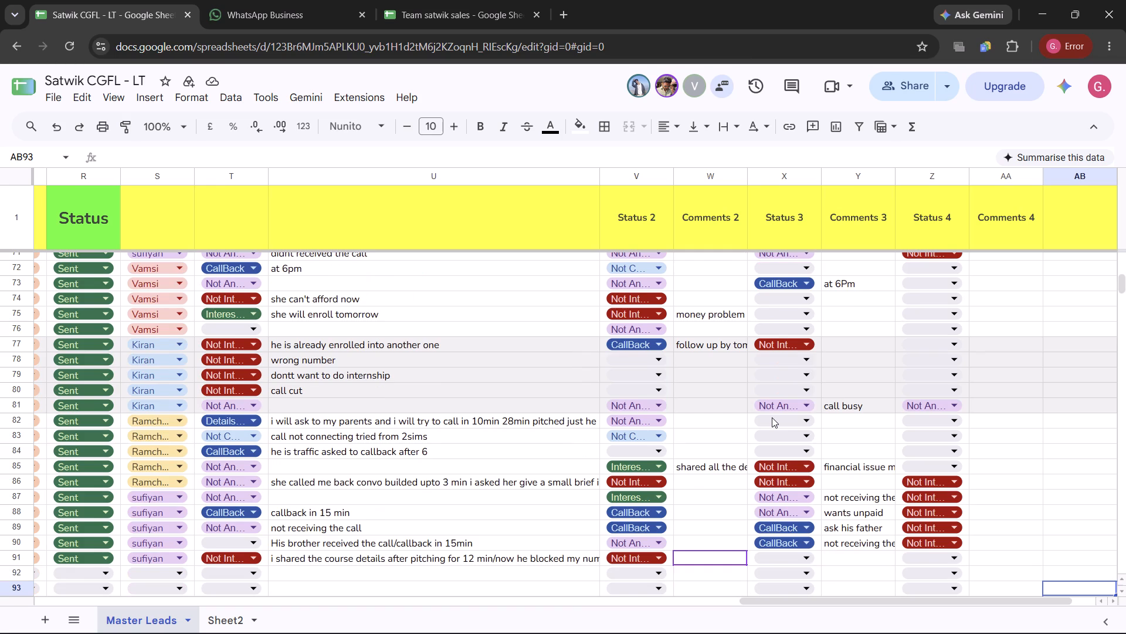
Read the full call comment for the lead in row 86 of Master Leads.
{"action": "left_click", "coordinate": [356, 480]}
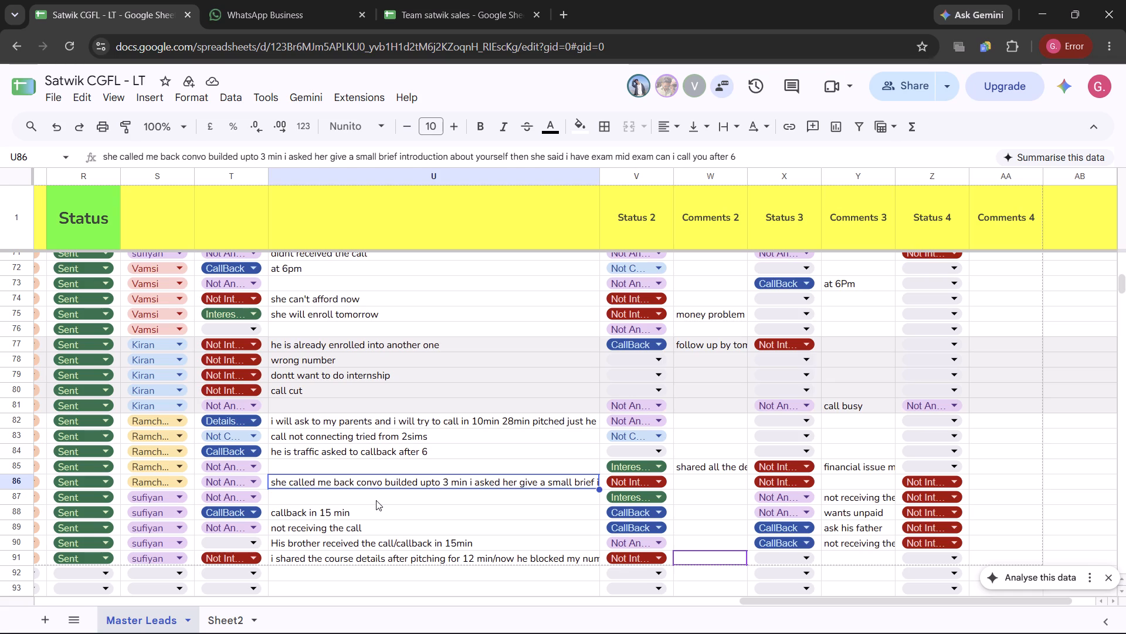
Open Microsoft Edge and search the web for WhatsApp.
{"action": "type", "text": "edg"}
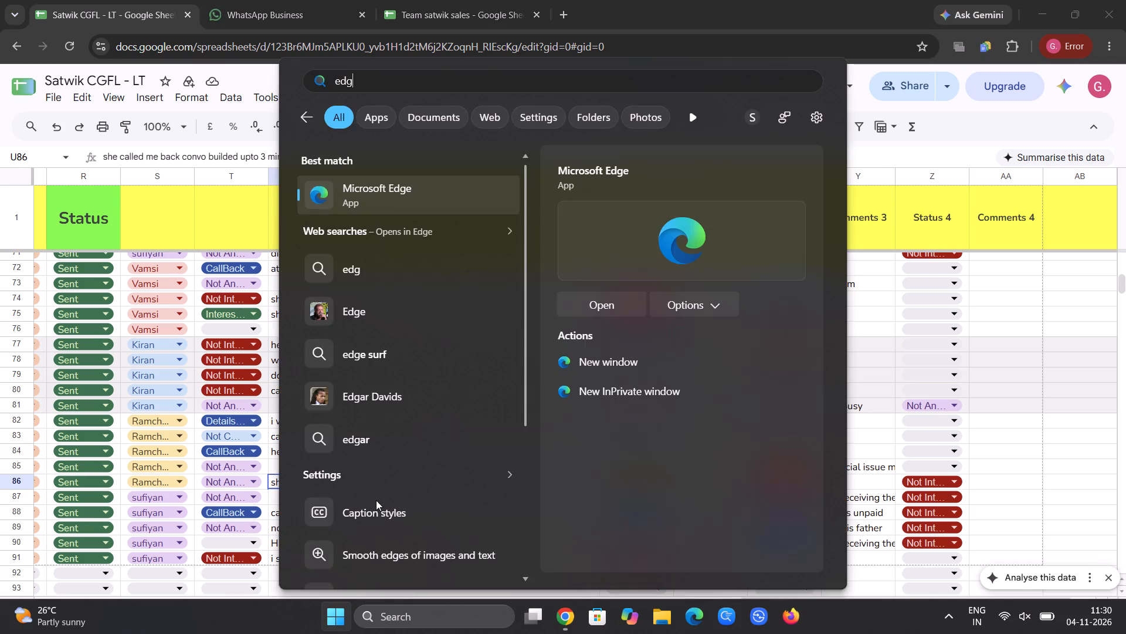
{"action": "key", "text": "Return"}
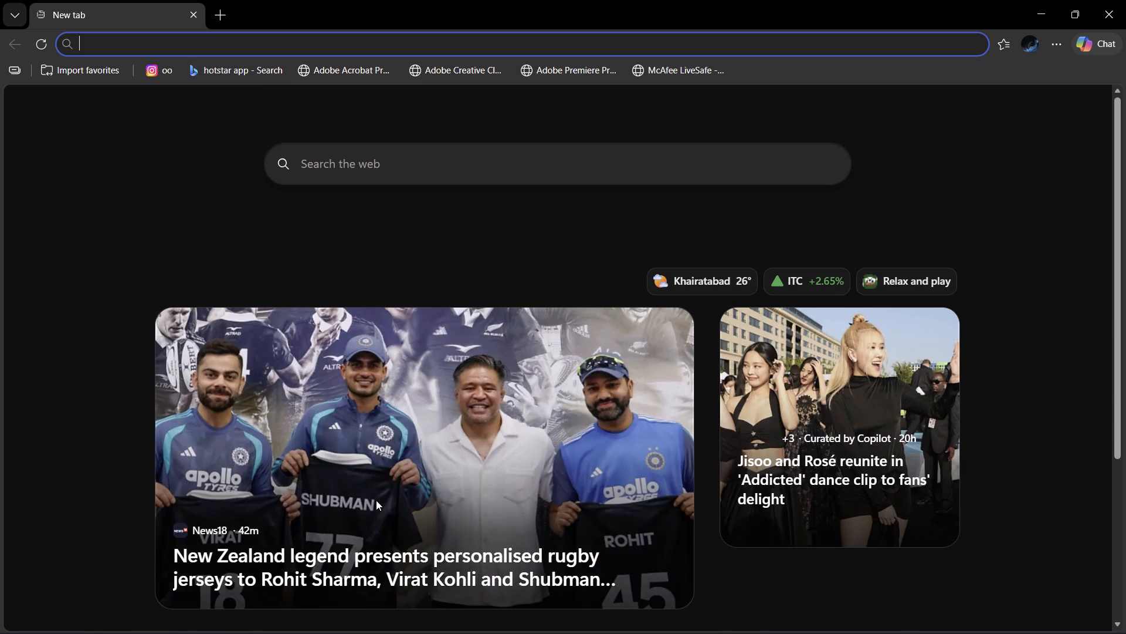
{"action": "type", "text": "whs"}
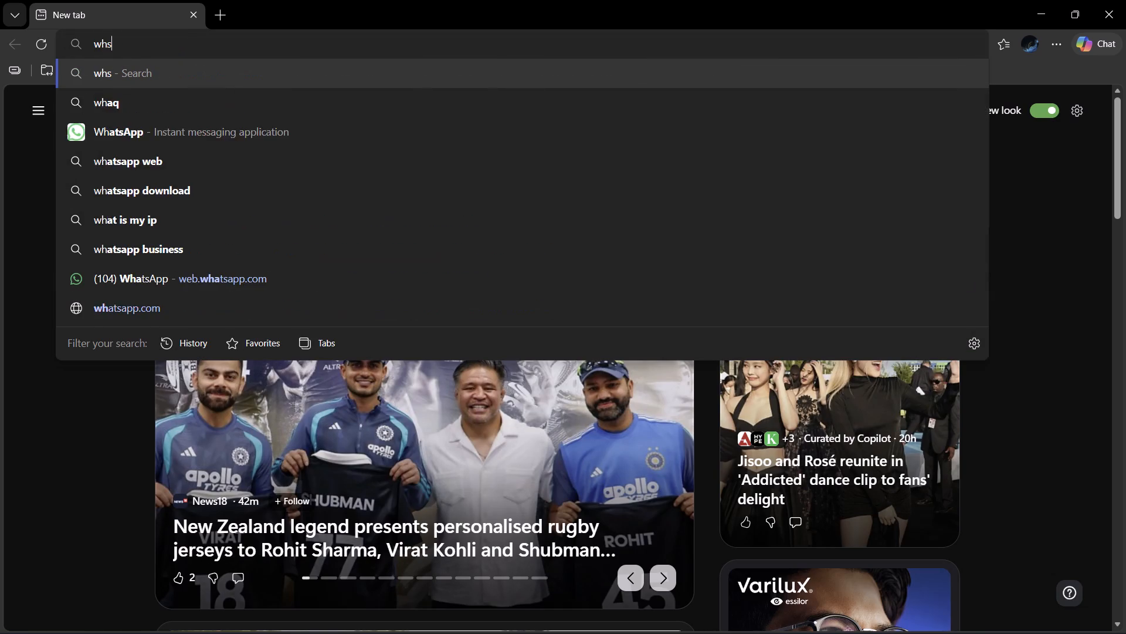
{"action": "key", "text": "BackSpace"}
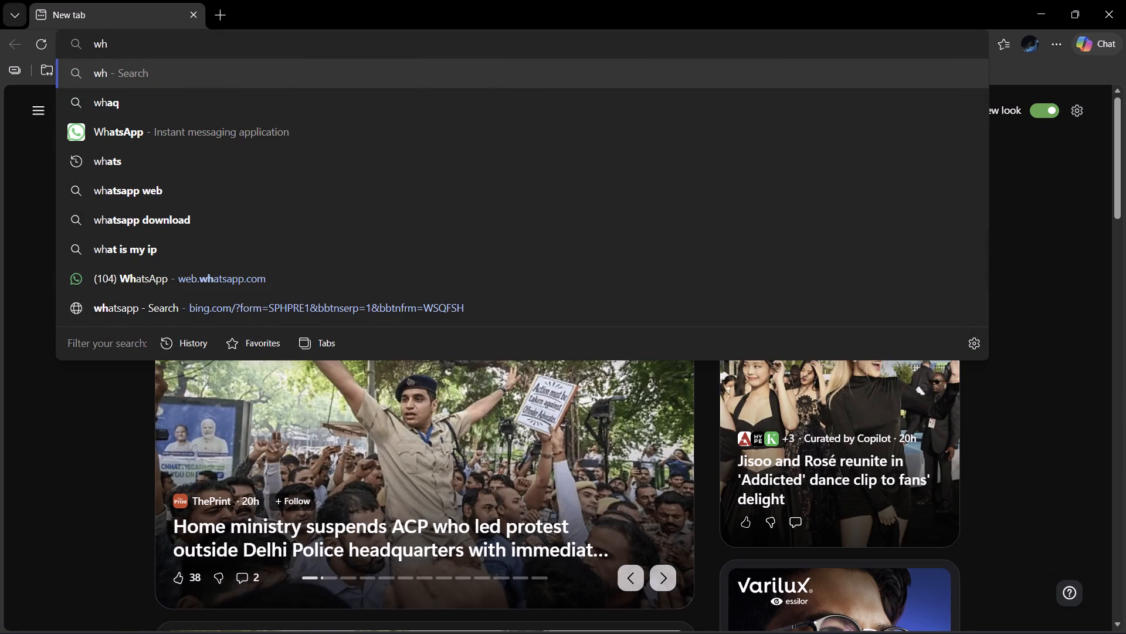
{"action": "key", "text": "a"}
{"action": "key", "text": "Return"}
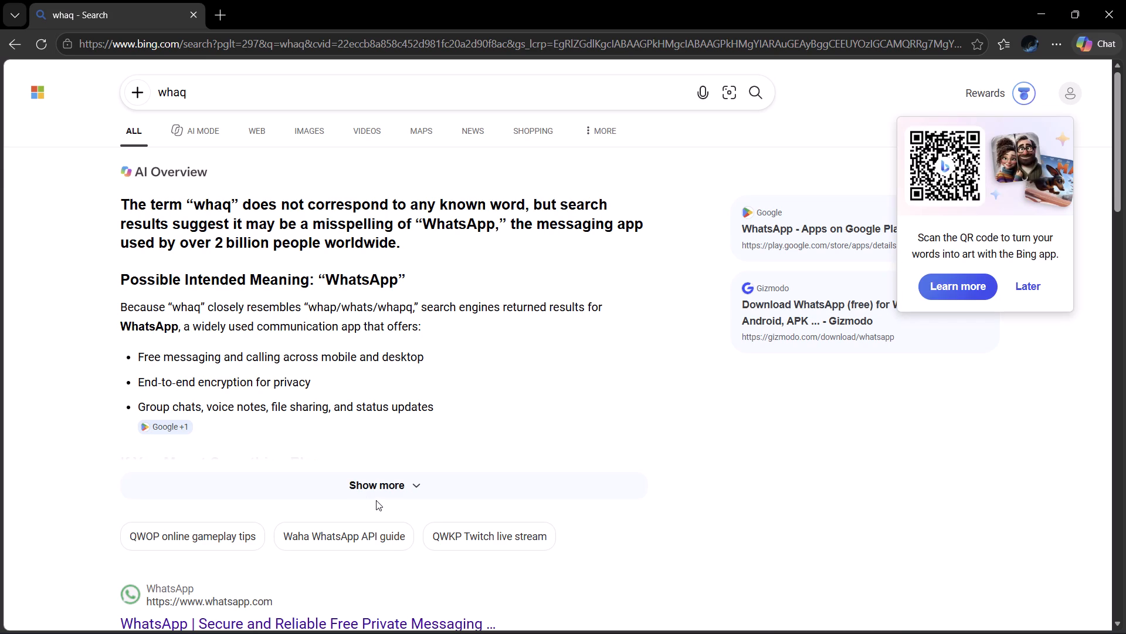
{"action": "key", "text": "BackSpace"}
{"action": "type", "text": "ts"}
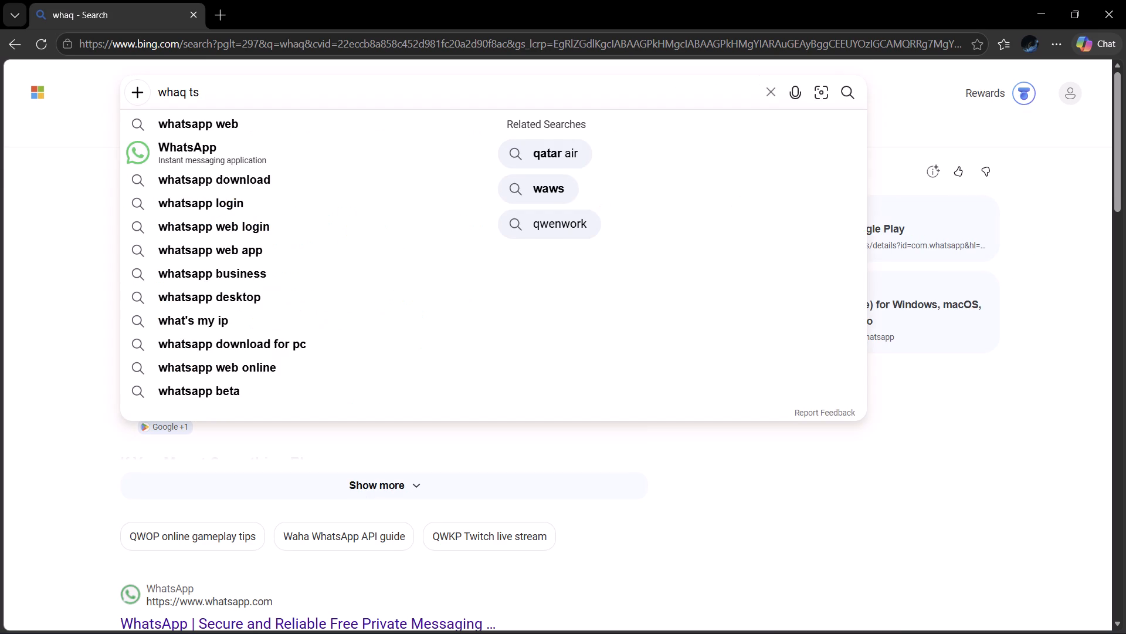
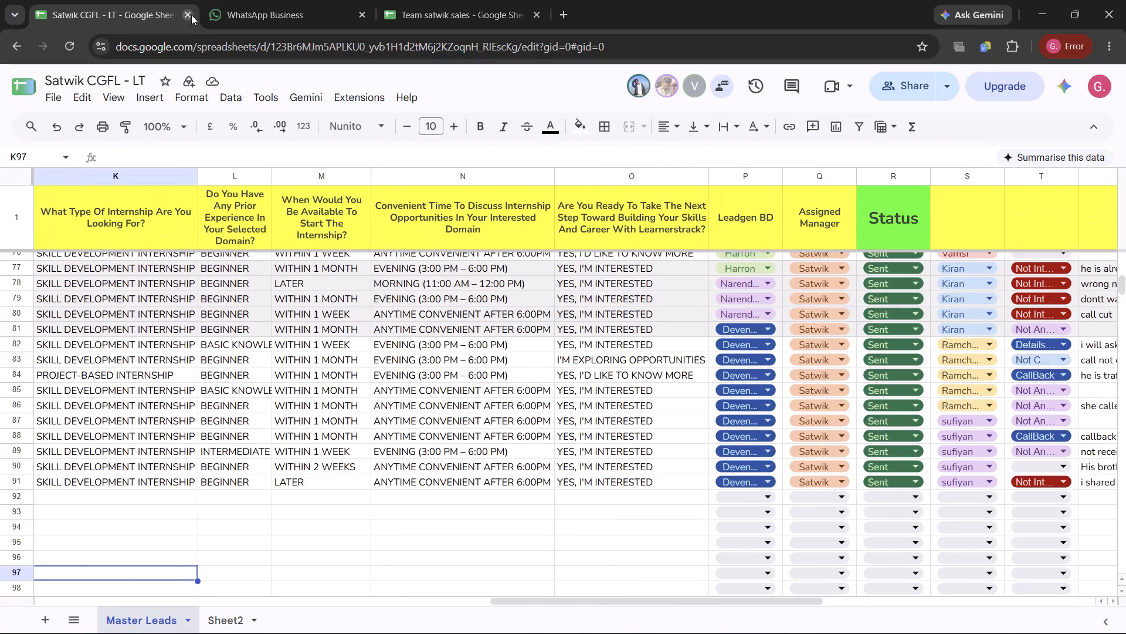
Set the empty first call status in column T of row 76 to Not Answering.
{"action": "scroll", "coordinate": [408, 345], "scroll_direction": "left", "scroll_amount": 1}
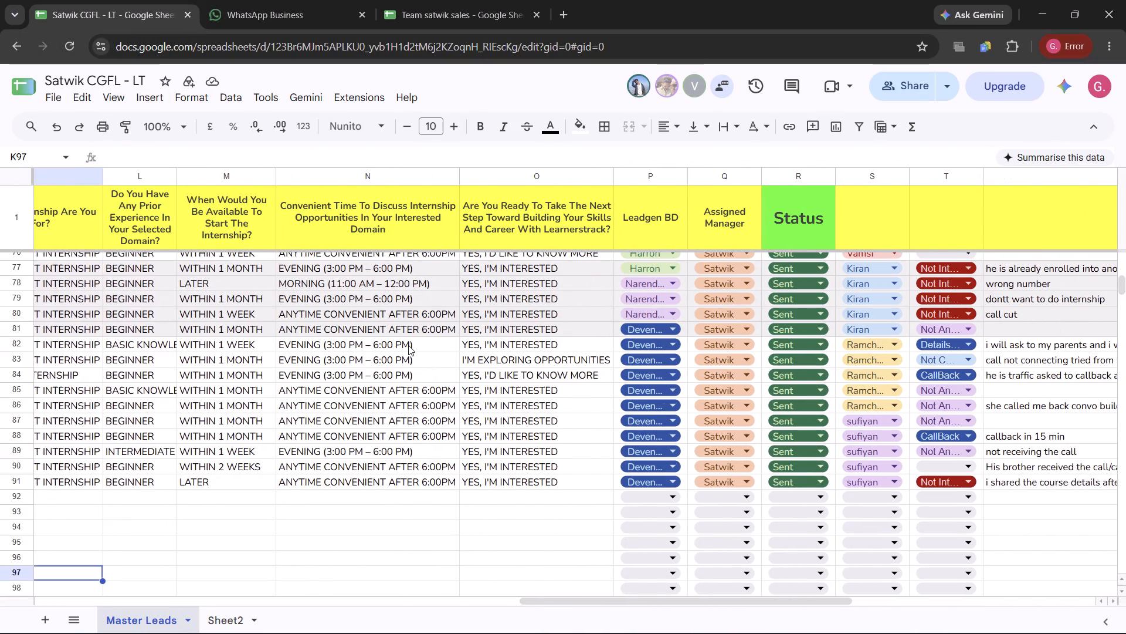
{"action": "scroll", "coordinate": [408, 345], "scroll_direction": "left", "scroll_amount": 2}
{"action": "scroll", "coordinate": [408, 345], "scroll_direction": "up", "scroll_amount": 1}
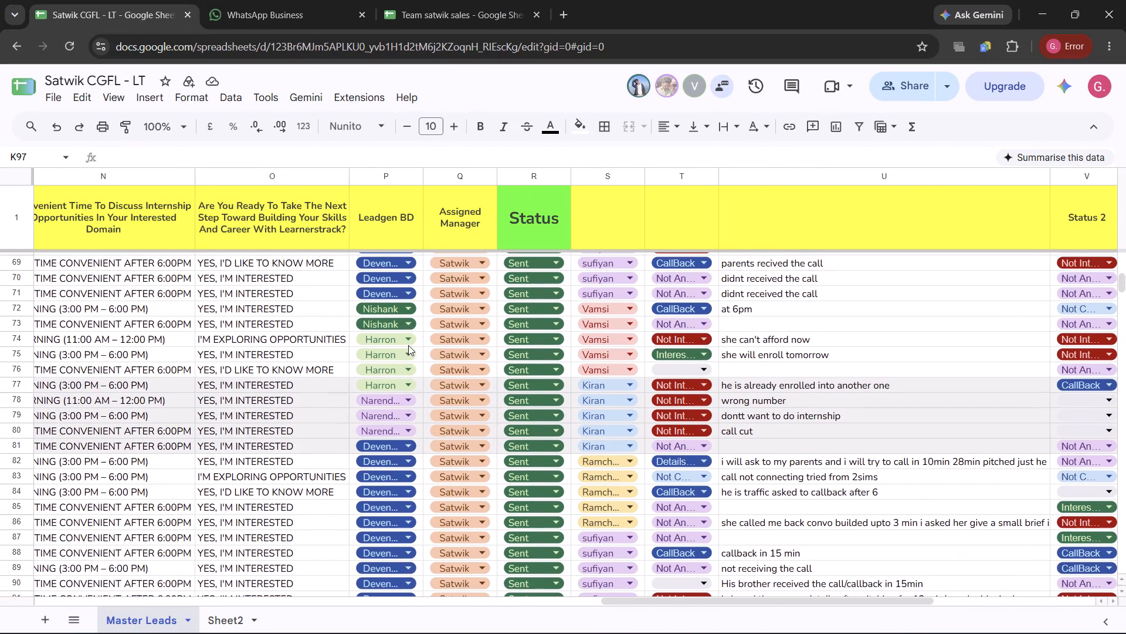
{"action": "scroll", "coordinate": [408, 345], "scroll_direction": "up", "scroll_amount": 1}
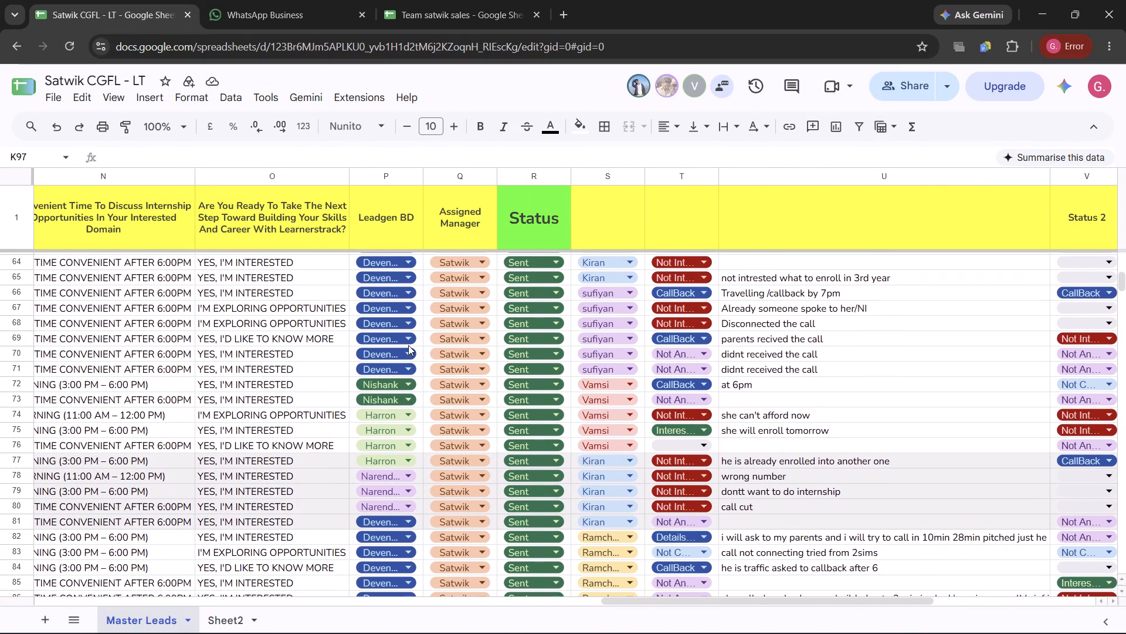
{"action": "scroll", "coordinate": [408, 345], "scroll_direction": "up", "scroll_amount": 1}
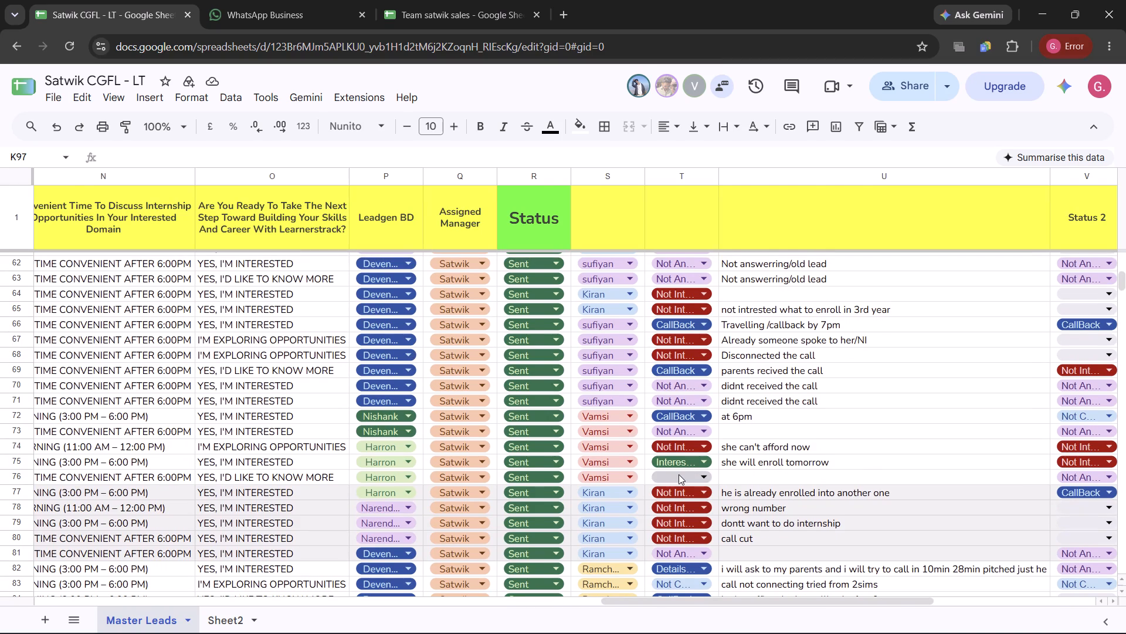
{"action": "left_click", "coordinate": [679, 474]}
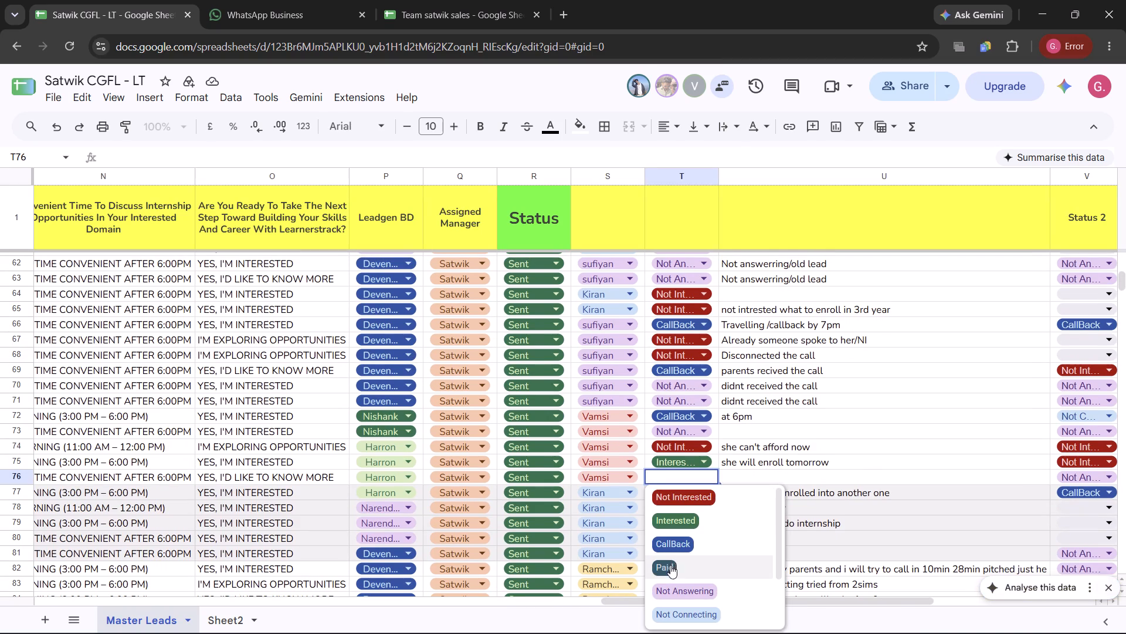
{"action": "left_click", "coordinate": [670, 579]}
Review the call comments and follow-up statuses, through Status 4 and Comments 4, for the leads in rows 72 to 91.
{"action": "scroll", "coordinate": [670, 579], "scroll_direction": "down", "scroll_amount": 2}
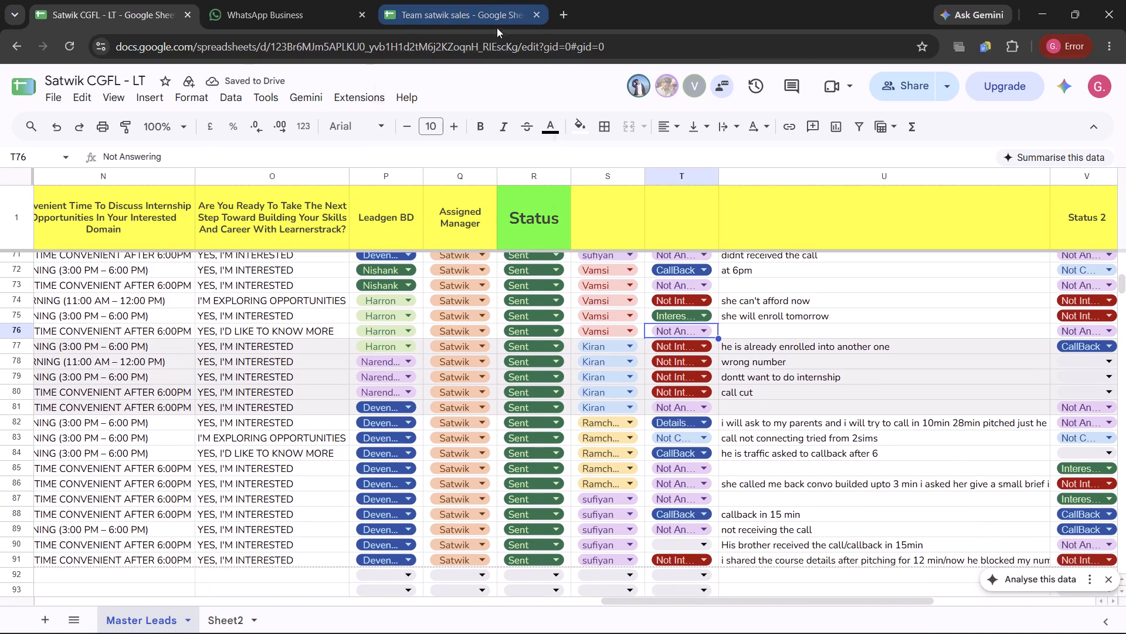
{"action": "left_click", "coordinate": [723, 474]}
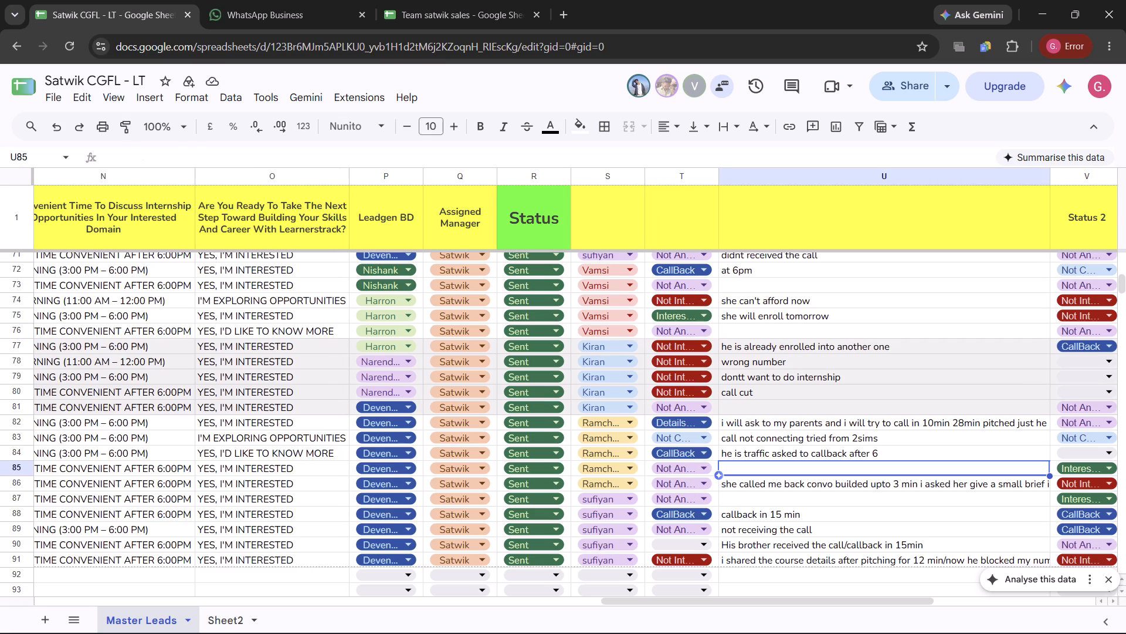
{"action": "scroll", "coordinate": [723, 474], "scroll_direction": "left", "scroll_amount": 4}
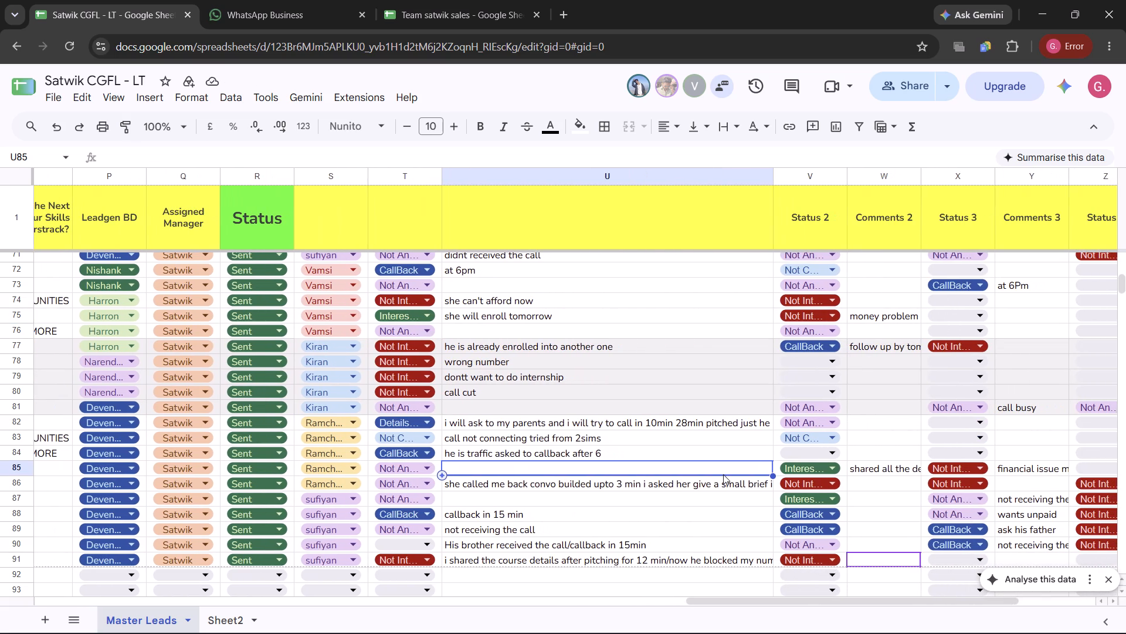
{"action": "scroll", "coordinate": [723, 474], "scroll_direction": "left", "scroll_amount": 1}
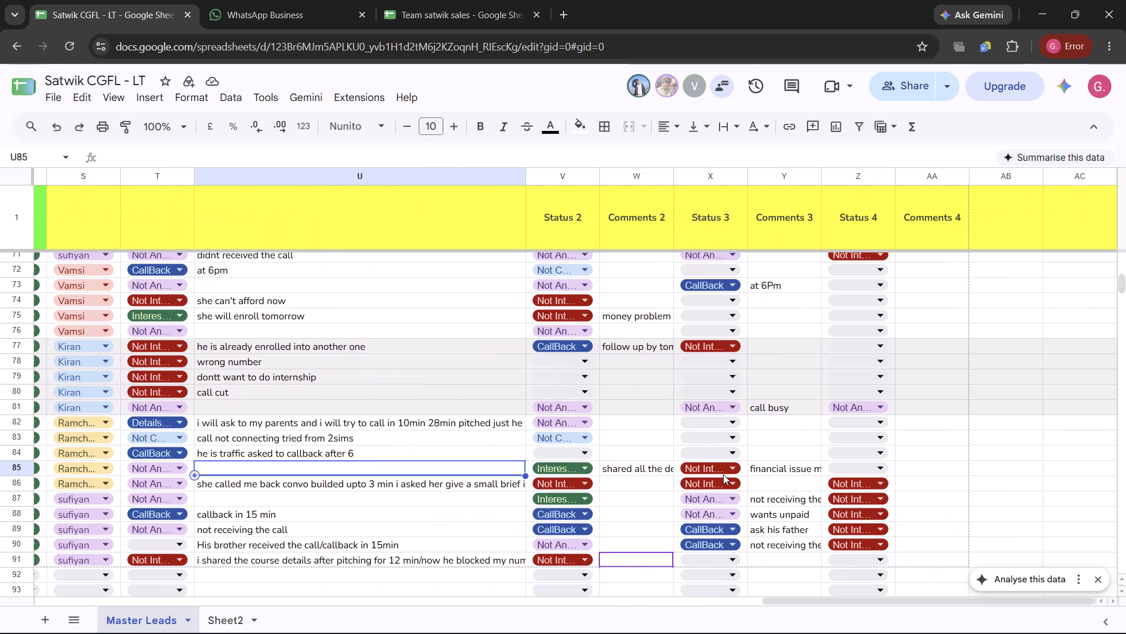
{"action": "scroll", "coordinate": [723, 474], "scroll_direction": "left", "scroll_amount": 1}
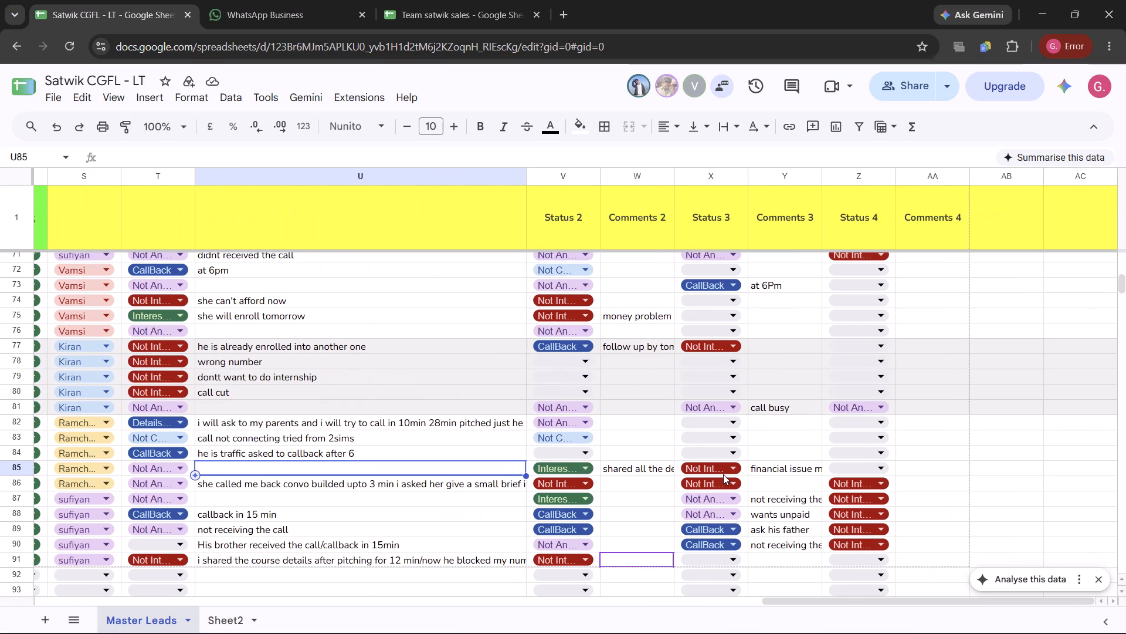
{"action": "scroll", "coordinate": [723, 474], "scroll_direction": "left", "scroll_amount": 2}
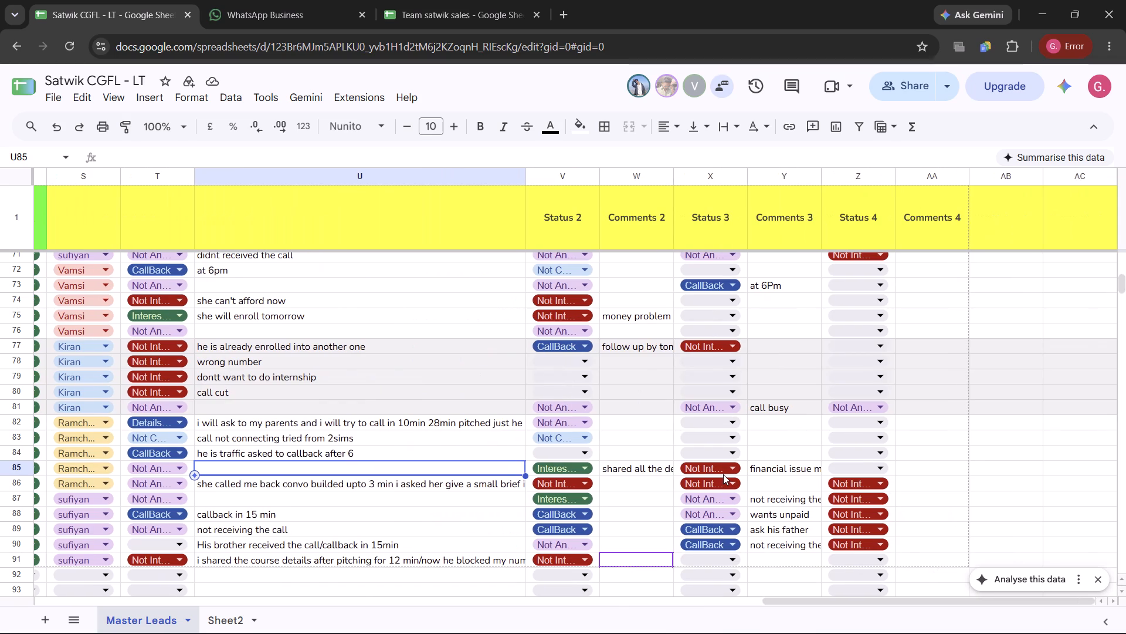
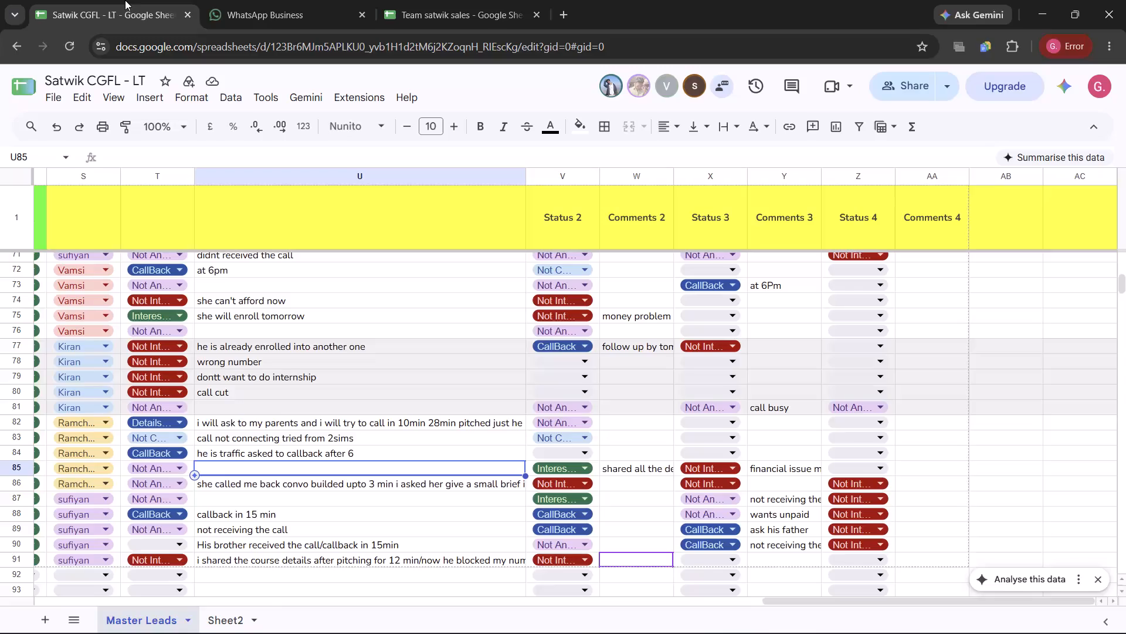
Search the Master Leads sheet for 801 to locate the matching lead by mobile number.
{"action": "key", "text": "ctrl+f"}
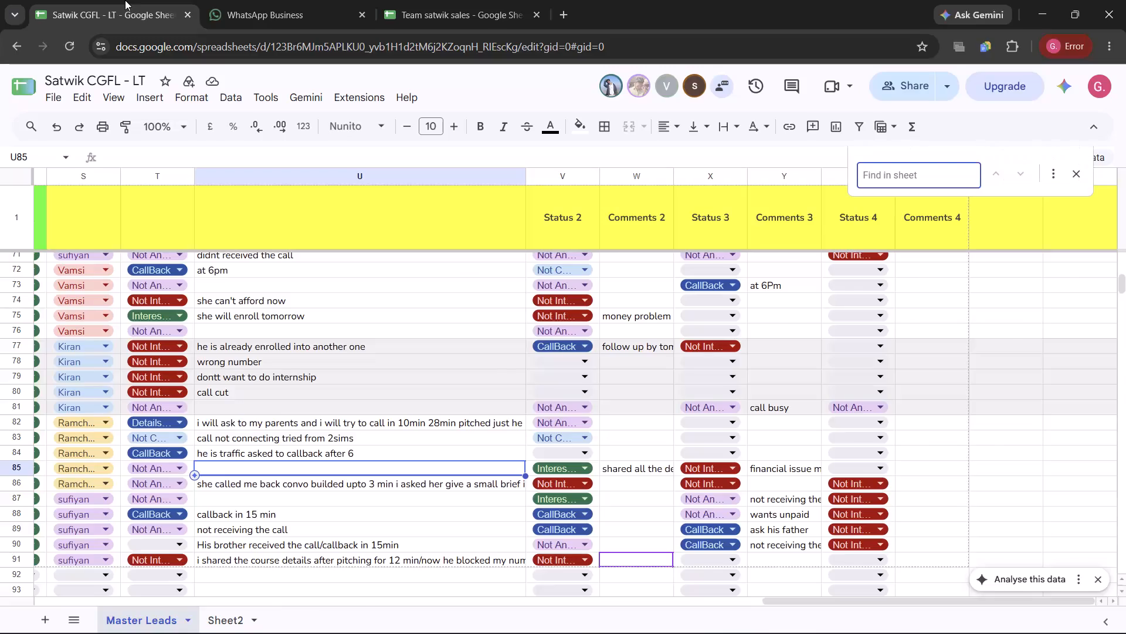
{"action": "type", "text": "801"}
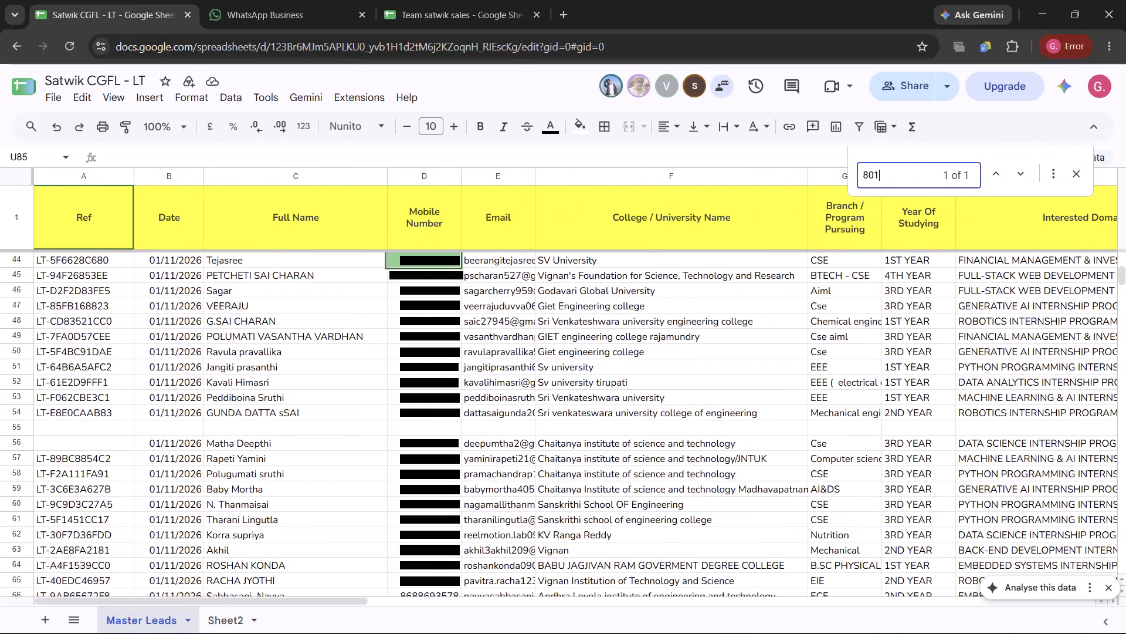
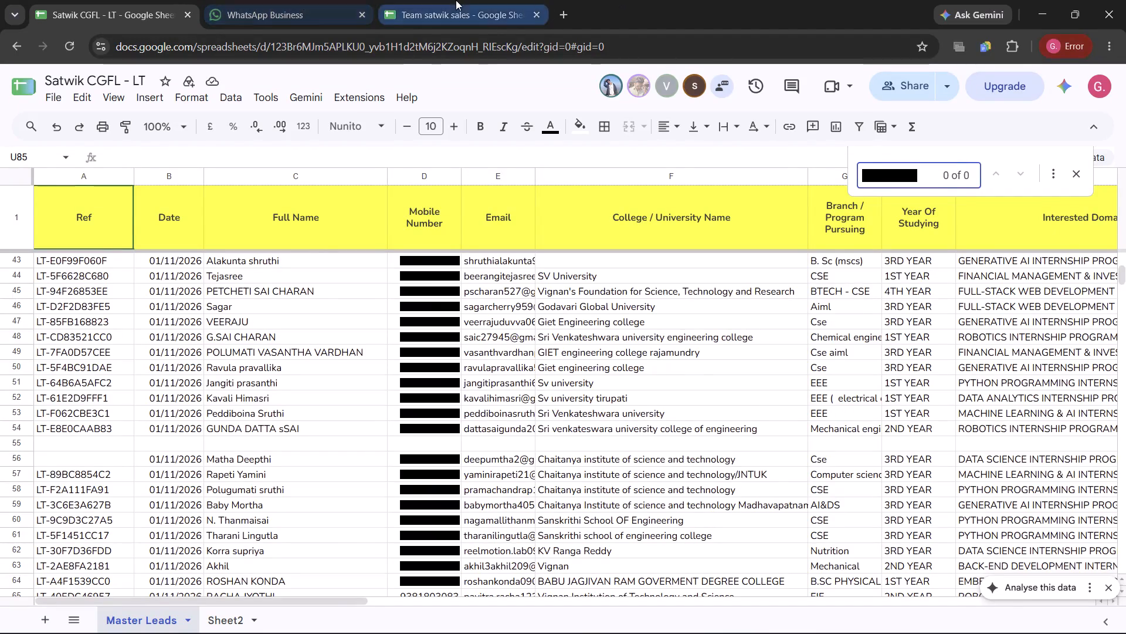
Switch to the Team satwik sales spreadsheet and start a search in its Satwi sheet.
{"action": "left_click", "coordinate": [456, 0]}
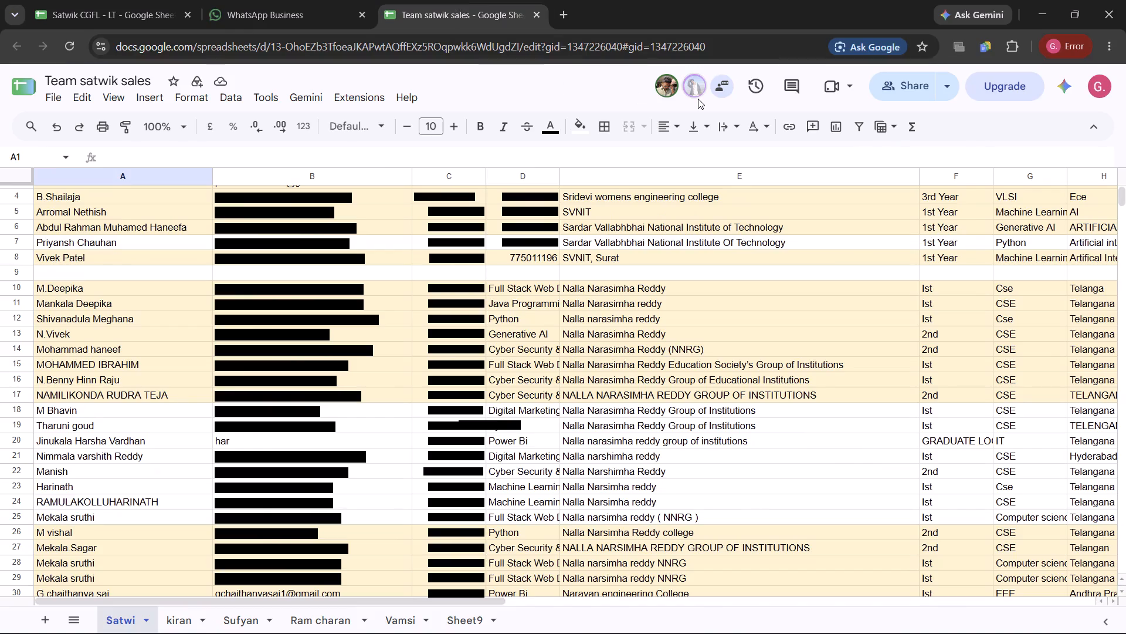
{"action": "key", "text": "ctrl+f"}
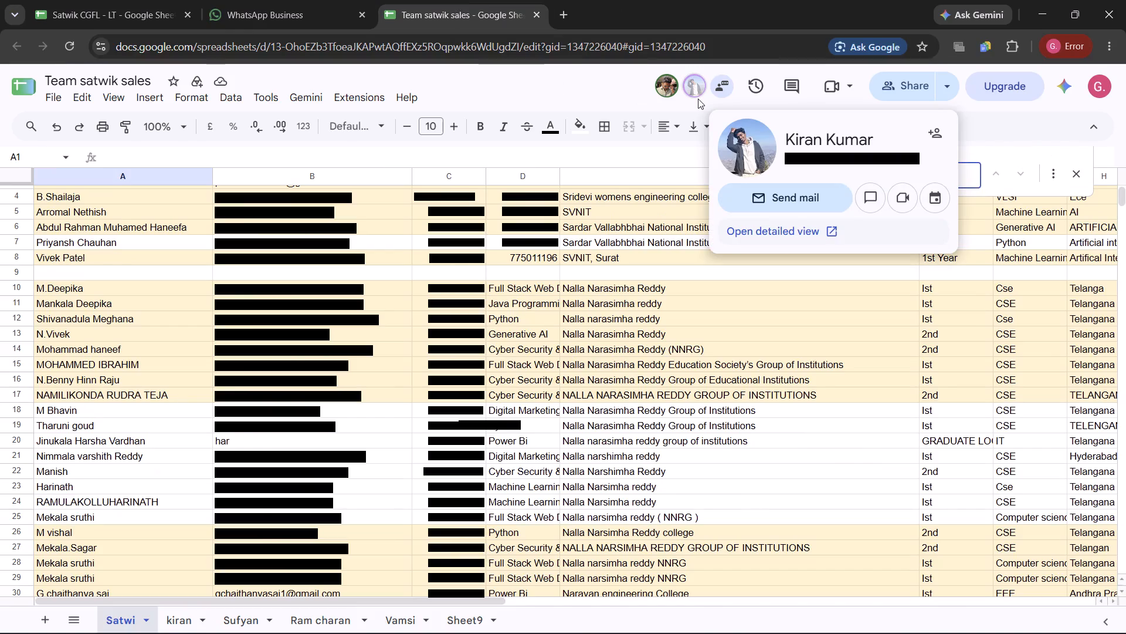
Search the Satwi sheet of Team satwik sales for the copied lead value, and clear the search text.
{"action": "left_click", "coordinate": [965, 165]}
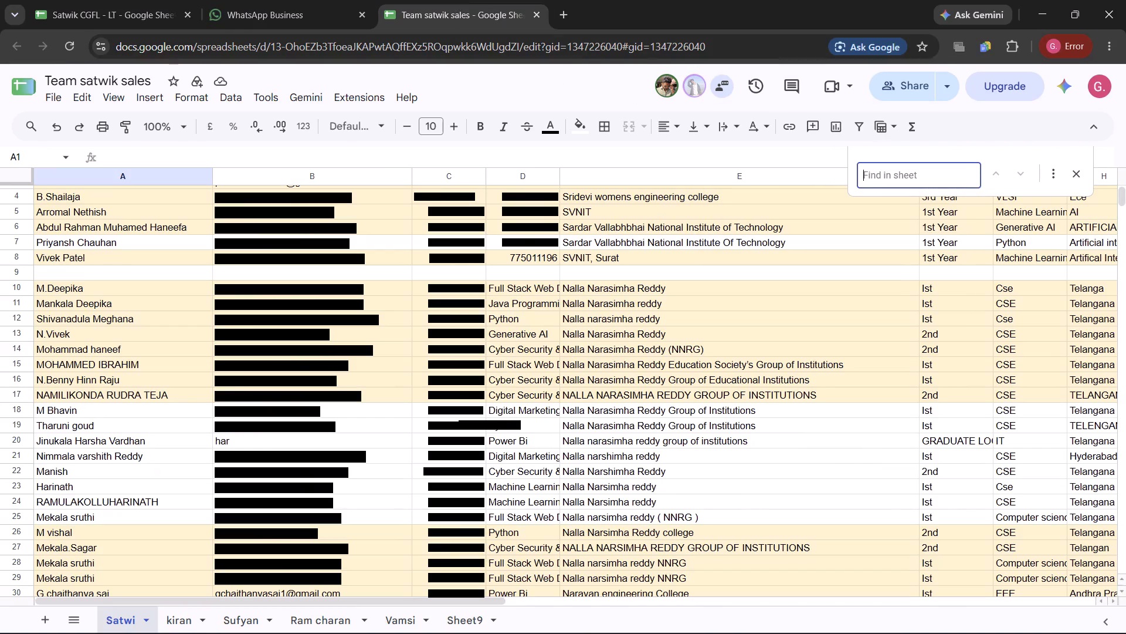
{"action": "key", "text": "ctrl+v"}
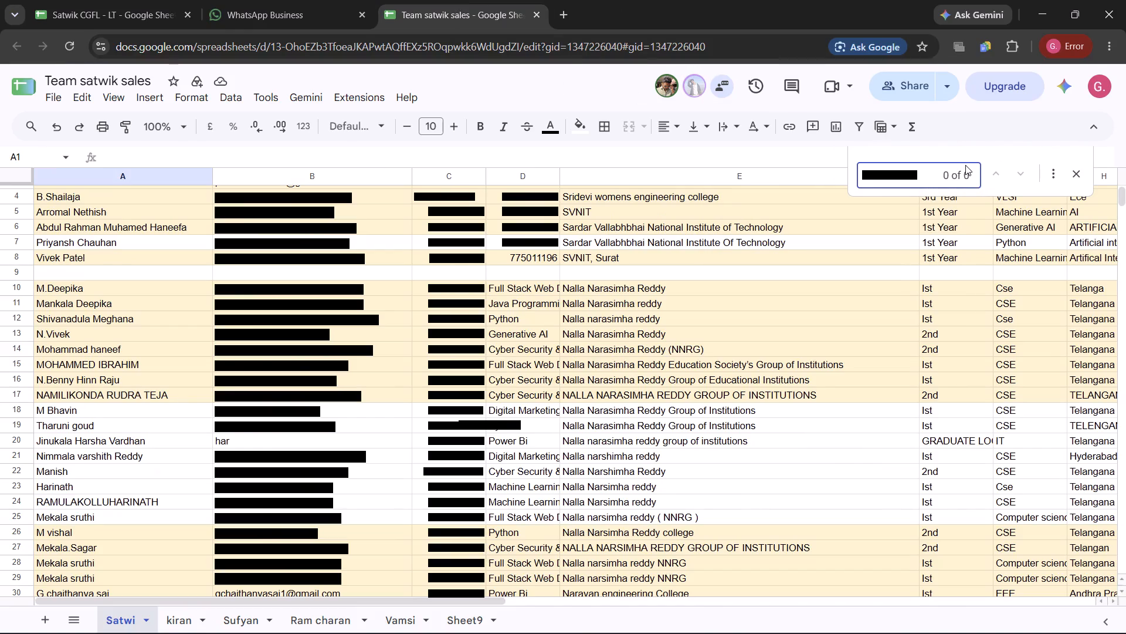
{"action": "key", "text": "BackSpace"}
{"action": "key", "text": "BackSpace"}
{"action": "key", "text": "BackSpace"}
{"action": "key", "text": "BackSpace"}
{"action": "key", "text": "BackSpace"}
{"action": "key", "text": "BackSpace"}
{"action": "key", "text": "BackSpace"}
{"action": "key", "text": "BackSpace"}
{"action": "key", "text": "BackSpace"}
{"action": "key", "text": "BackSpace"}
{"action": "key", "text": "BackSpace"}
{"action": "key", "text": "BackSpace"}
{"action": "key", "text": "BackSpace"}
{"action": "key", "text": "BackSpace"}
{"action": "key", "text": "BackSpace"}
{"action": "key", "text": "BackSpace"}
{"action": "key", "text": "BackSpace"}
{"action": "key", "text": "BackSpace"}
{"action": "key", "text": "BackSpace"}
{"action": "key", "text": "BackSpace"}
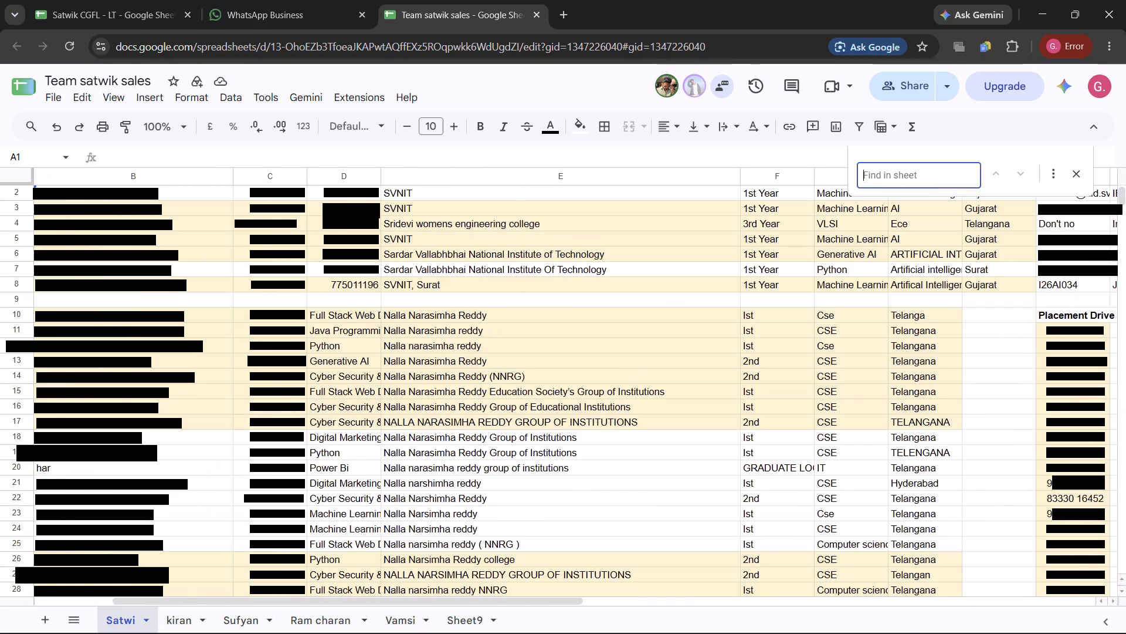
Search the Satwi sheet of Team satwik sales for the copied mobile number and look through its lead and workshop number columns.
{"action": "key", "text": "ctrl+v"}
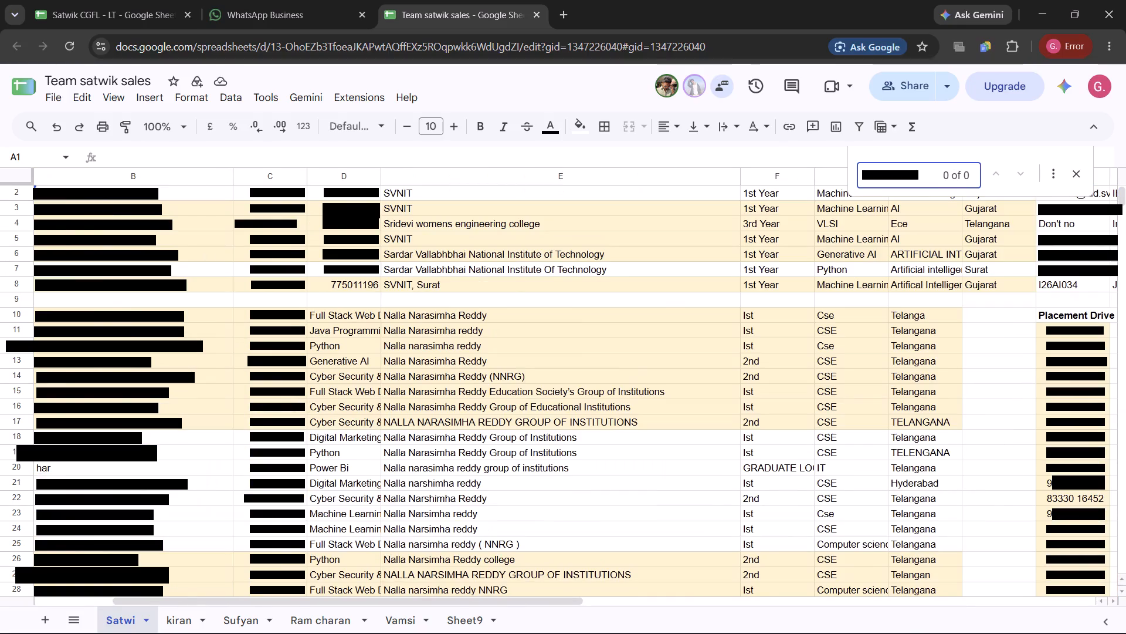
{"action": "scroll", "coordinate": [913, 183], "scroll_direction": "left", "scroll_amount": 3}
{"action": "scroll", "coordinate": [930, 339], "scroll_direction": "left", "scroll_amount": 8}
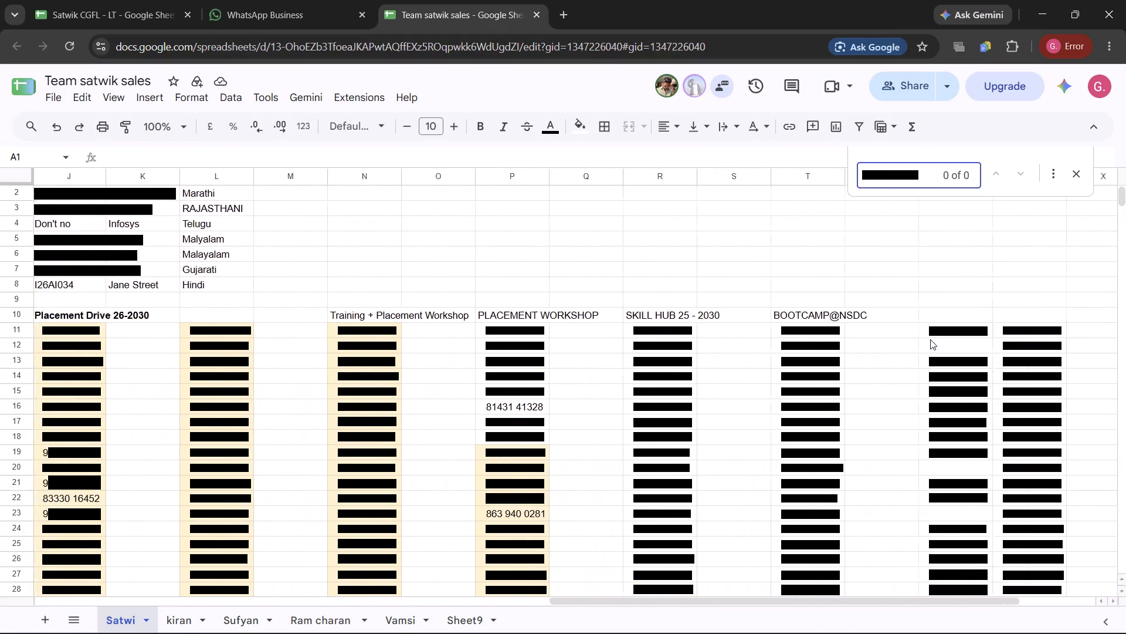
{"action": "scroll", "coordinate": [930, 339], "scroll_direction": "right", "scroll_amount": 8}
{"action": "scroll", "coordinate": [930, 339], "scroll_direction": "up", "scroll_amount": 3}
{"action": "scroll", "coordinate": [930, 339], "scroll_direction": "down", "scroll_amount": 2}
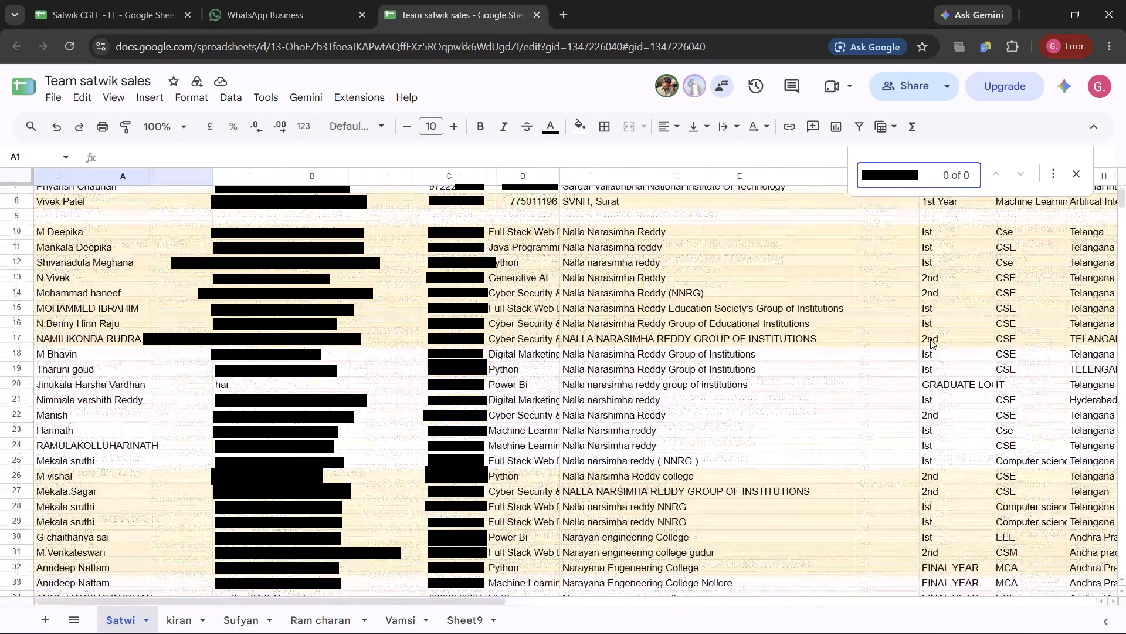
{"action": "scroll", "coordinate": [930, 339], "scroll_direction": "down", "scroll_amount": 1}
{"action": "scroll", "coordinate": [930, 339], "scroll_direction": "up", "scroll_amount": 2}
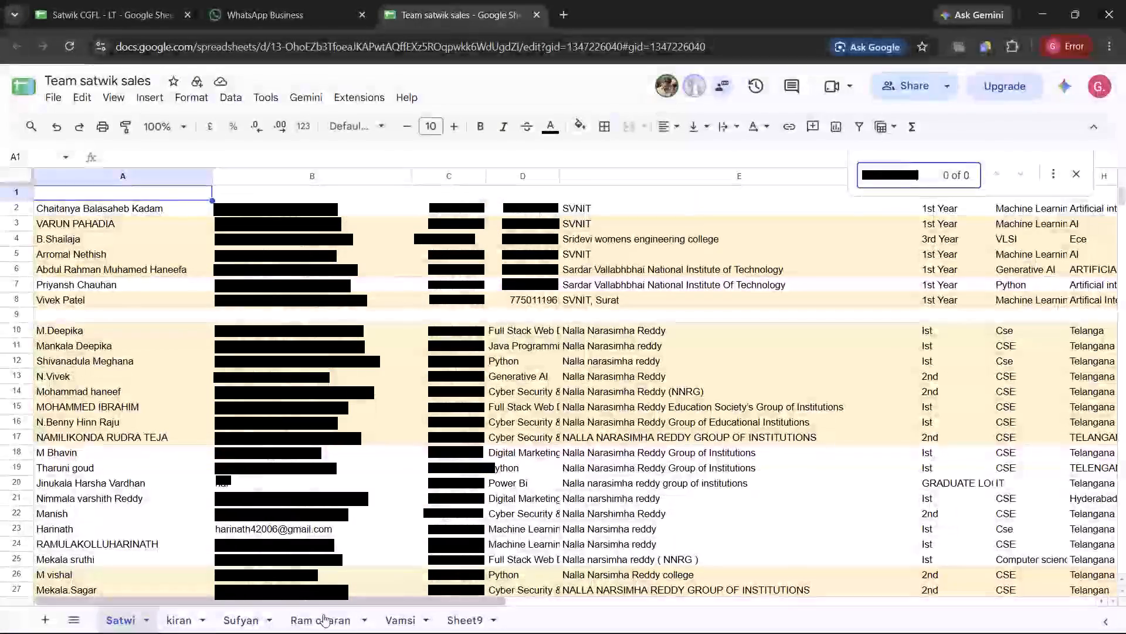
{"action": "left_click", "coordinate": [385, 629]}
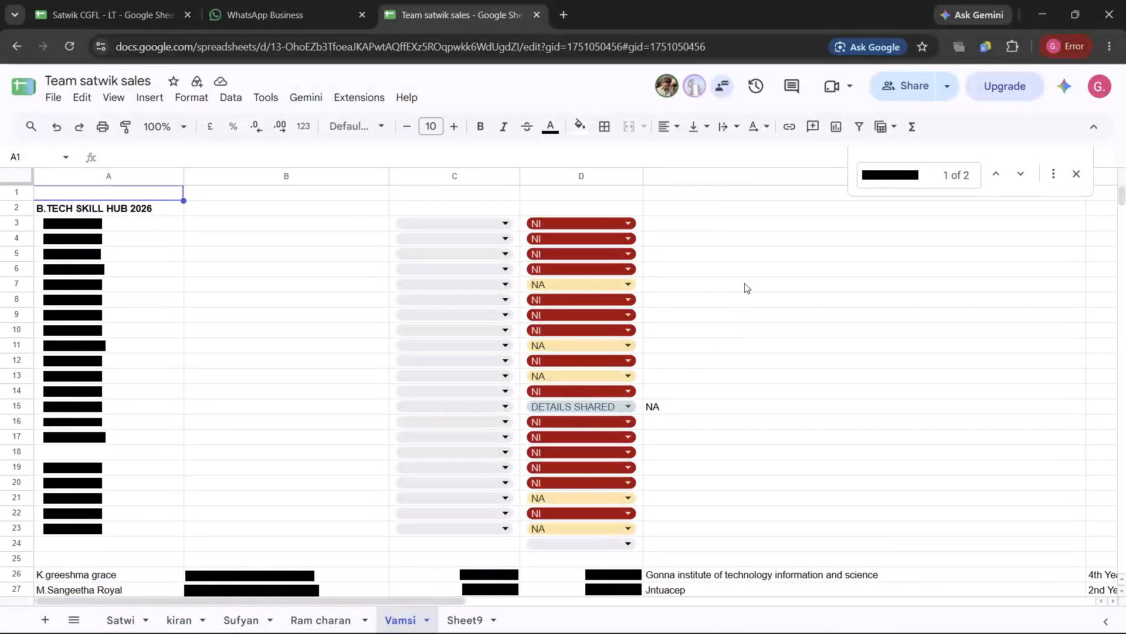
{"action": "scroll", "coordinate": [744, 283], "scroll_direction": "up", "scroll_amount": 5}
{"action": "scroll", "coordinate": [744, 283], "scroll_direction": "right", "scroll_amount": 4}
{"action": "scroll", "coordinate": [744, 283], "scroll_direction": "down", "scroll_amount": 2}
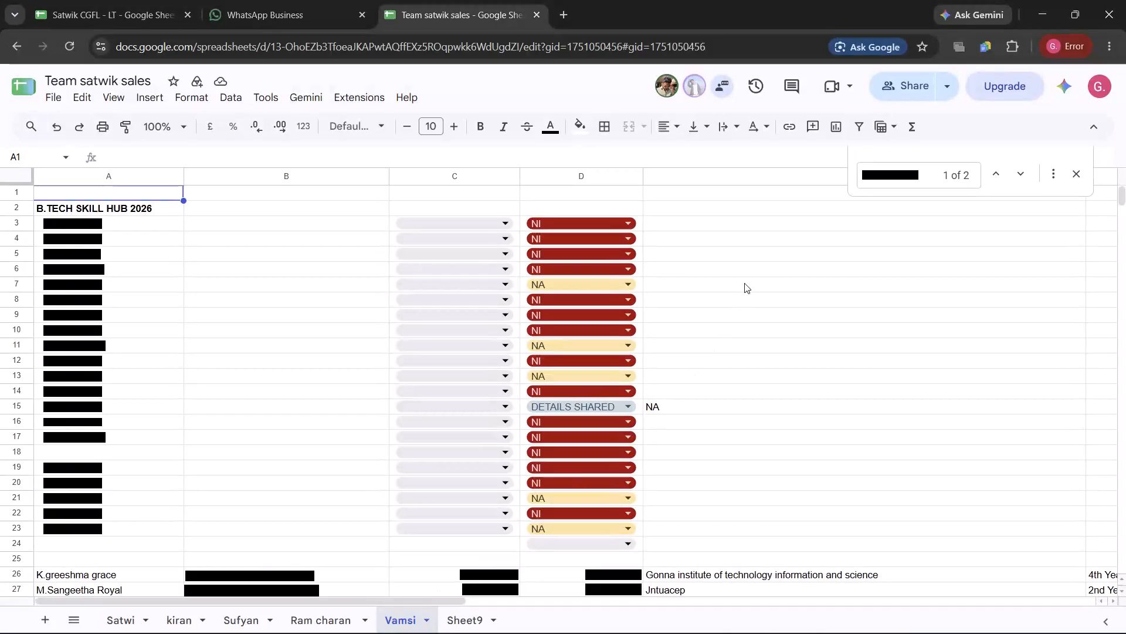
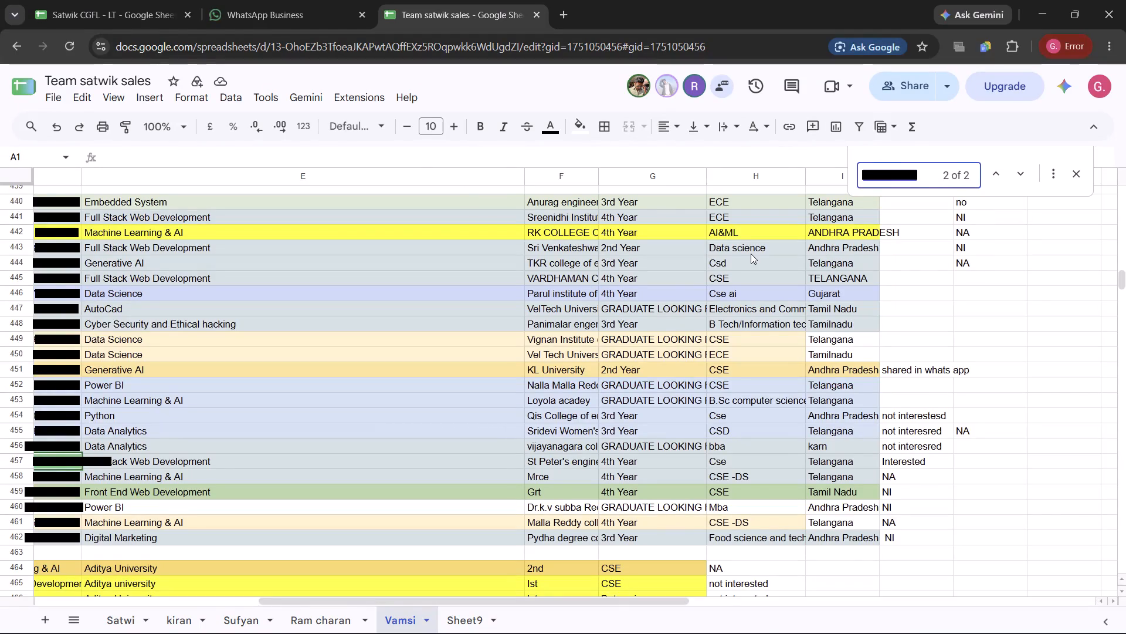
Clear the search text in the Vamsi sheet and review the lead entries and call remarks in rows 456 to 482.
{"action": "key", "text": "BackSpace"}
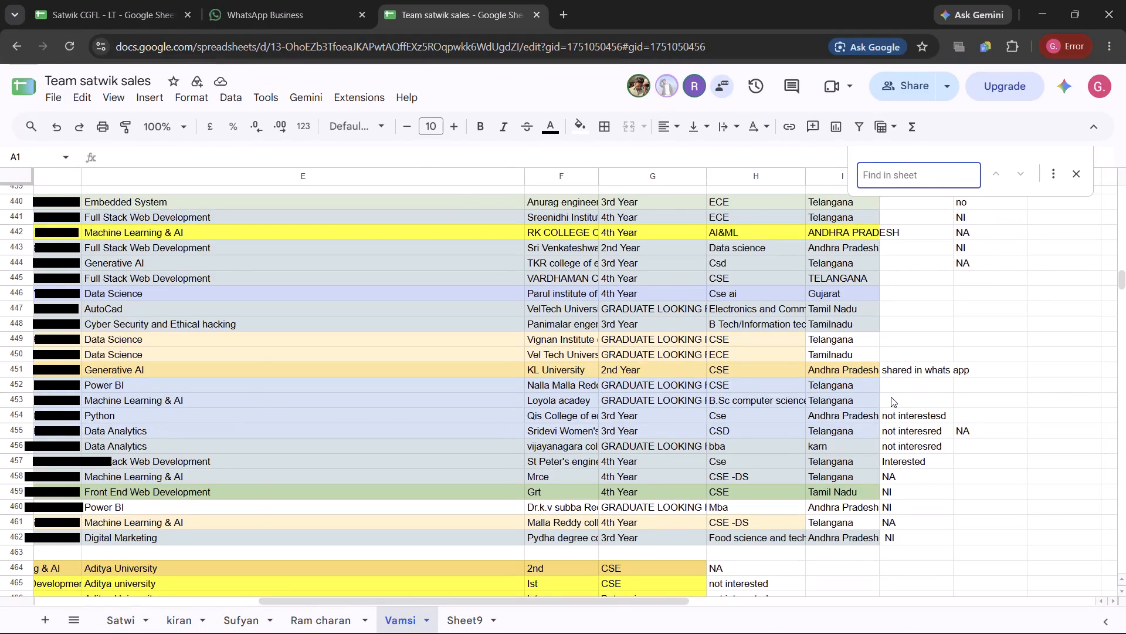
{"action": "scroll", "coordinate": [891, 397], "scroll_direction": "down", "scroll_amount": 4}
{"action": "scroll", "coordinate": [891, 397], "scroll_direction": "right", "scroll_amount": 1}
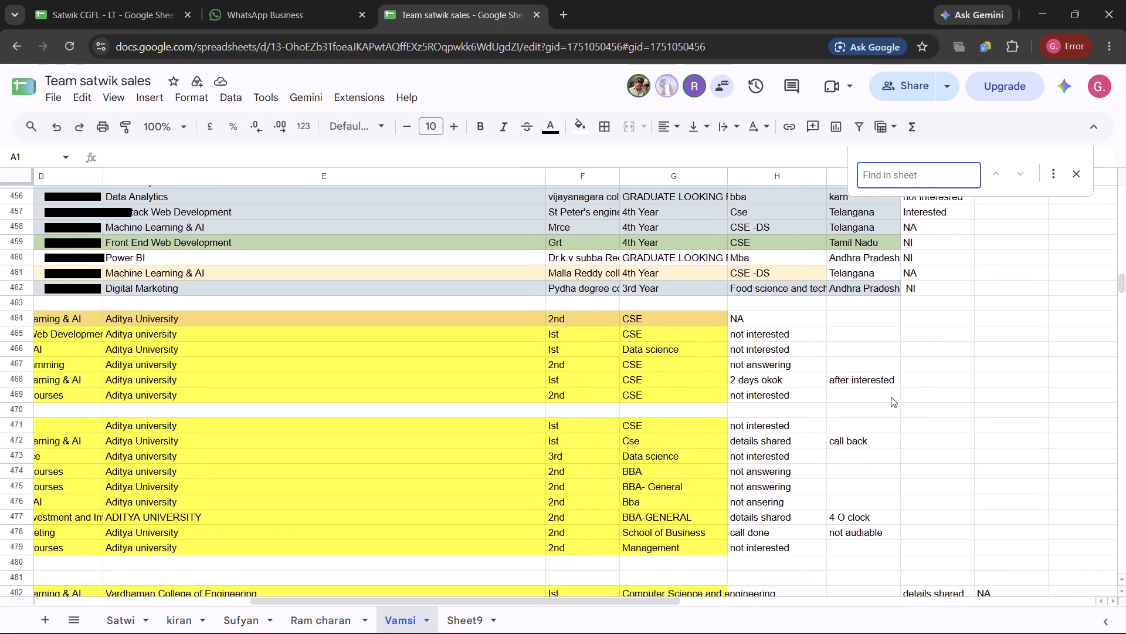
{"action": "scroll", "coordinate": [891, 397], "scroll_direction": "right", "scroll_amount": 1}
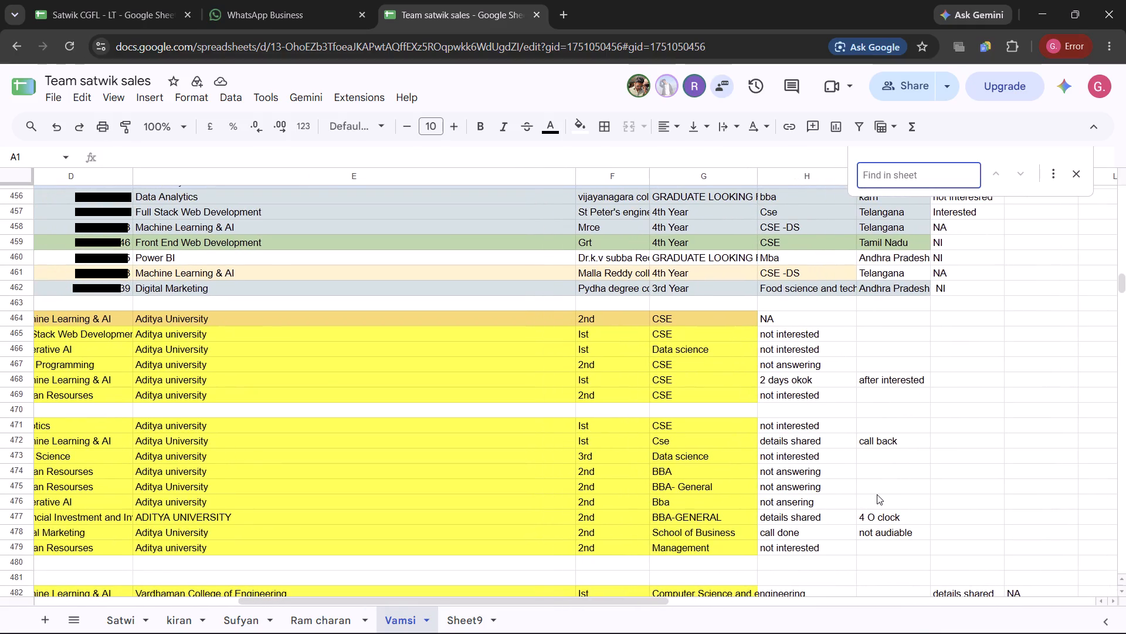
Review the lead rows and call follow-up statuses in the Vamsi sheet, from the Aditya University leads down to the NIT W Freshers section.
{"action": "scroll", "coordinate": [877, 494], "scroll_direction": "down", "scroll_amount": 2}
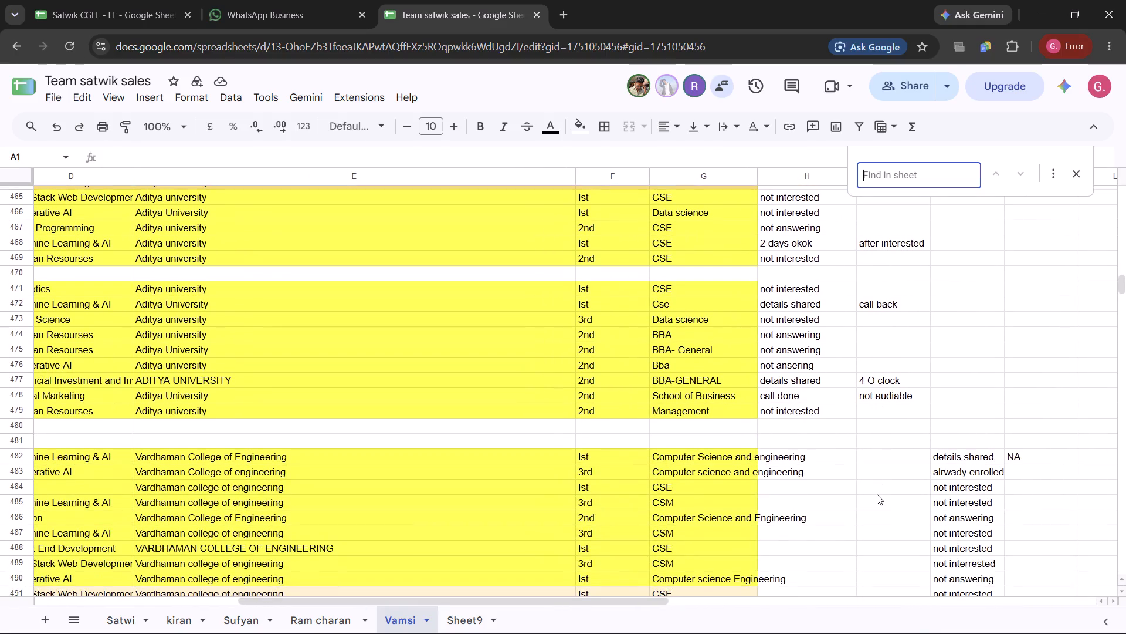
{"action": "scroll", "coordinate": [877, 494], "scroll_direction": "down", "scroll_amount": 3}
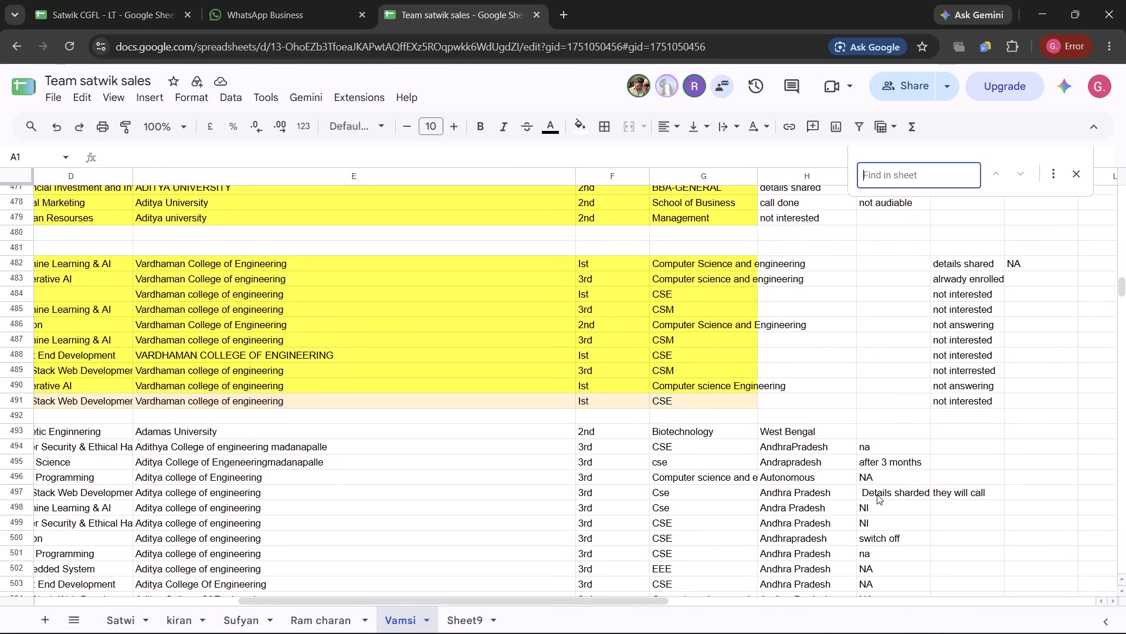
{"action": "scroll", "coordinate": [877, 494], "scroll_direction": "down", "scroll_amount": 1}
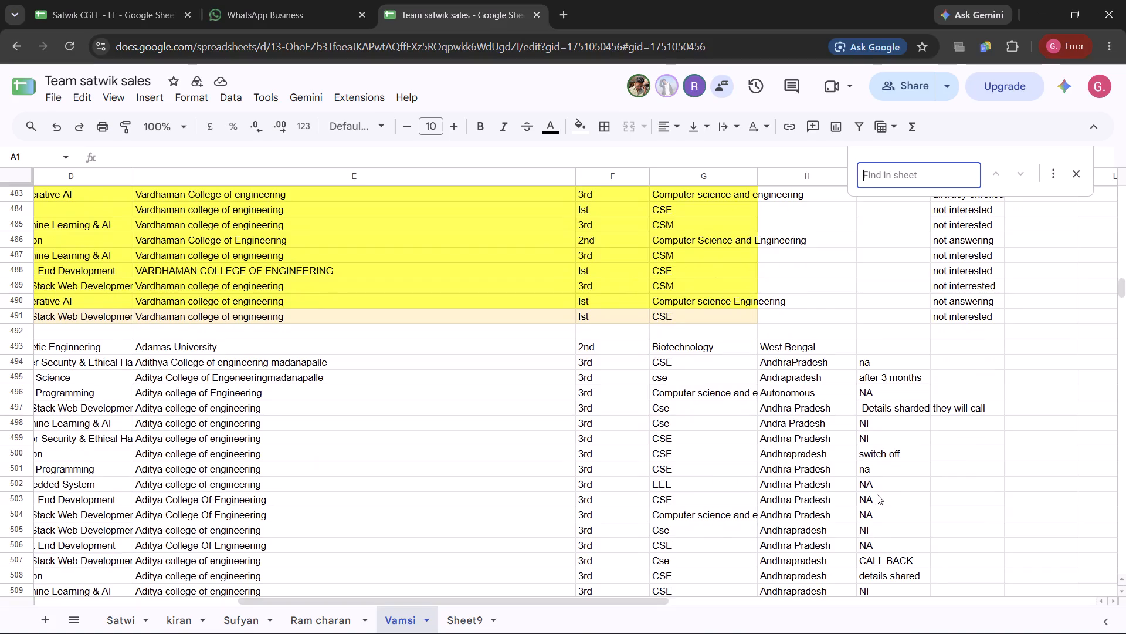
{"action": "scroll", "coordinate": [877, 494], "scroll_direction": "down", "scroll_amount": 3}
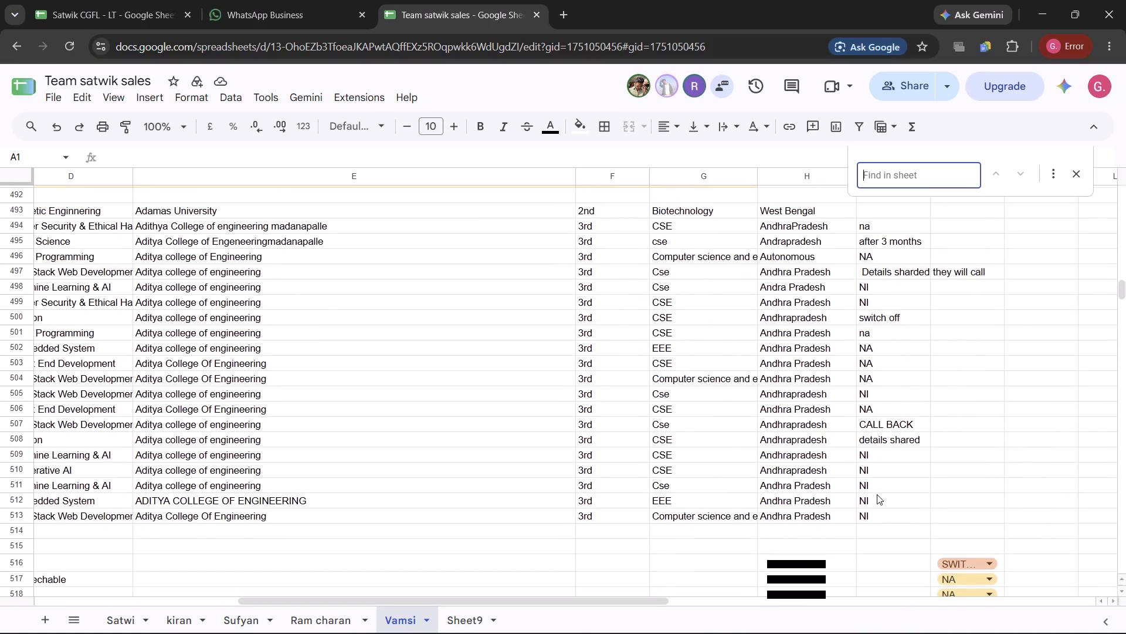
{"action": "scroll", "coordinate": [877, 494], "scroll_direction": "down", "scroll_amount": 3}
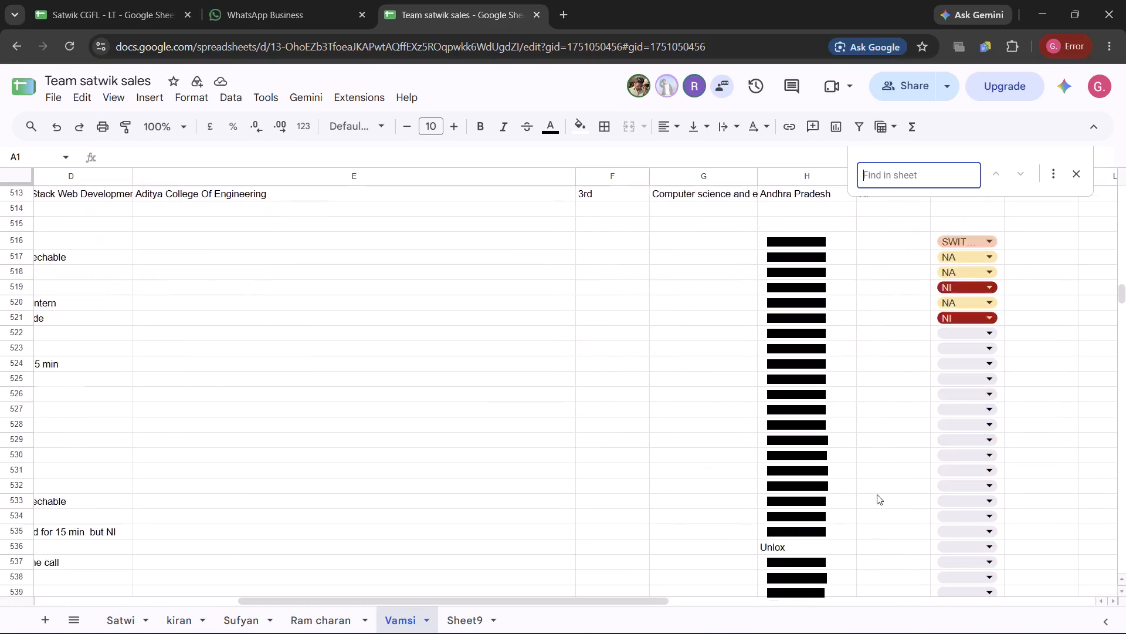
{"action": "scroll", "coordinate": [877, 494], "scroll_direction": "down", "scroll_amount": 1}
{"action": "scroll", "coordinate": [877, 494], "scroll_direction": "left", "scroll_amount": 3}
{"action": "scroll", "coordinate": [877, 494], "scroll_direction": "down", "scroll_amount": 2}
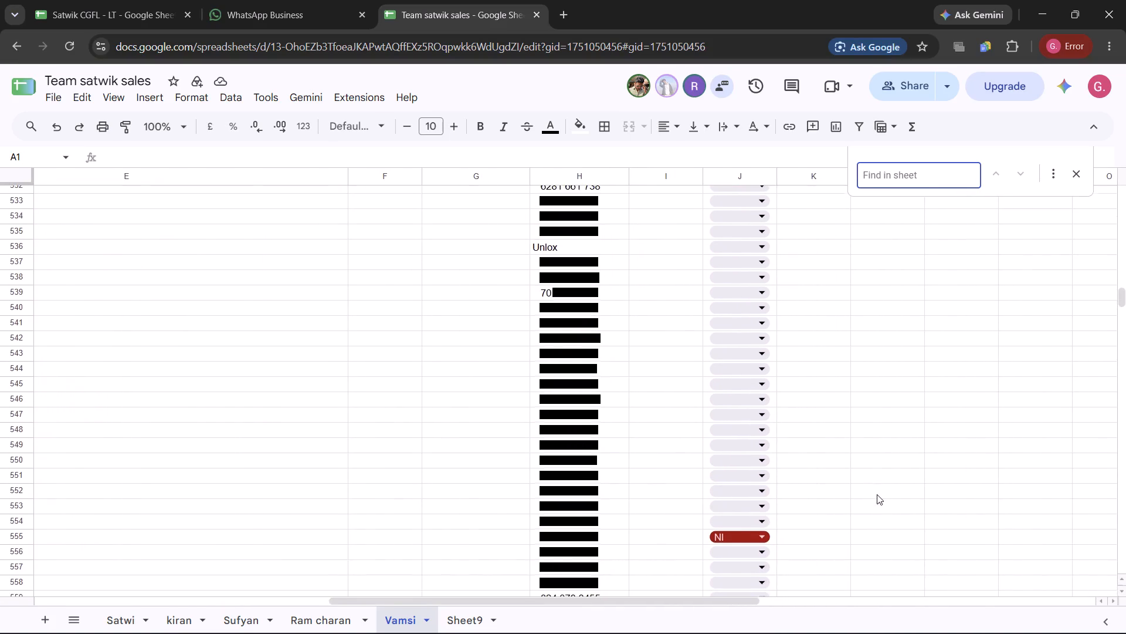
{"action": "scroll", "coordinate": [877, 494], "scroll_direction": "down", "scroll_amount": 4}
{"action": "scroll", "coordinate": [877, 494], "scroll_direction": "right", "scroll_amount": 5}
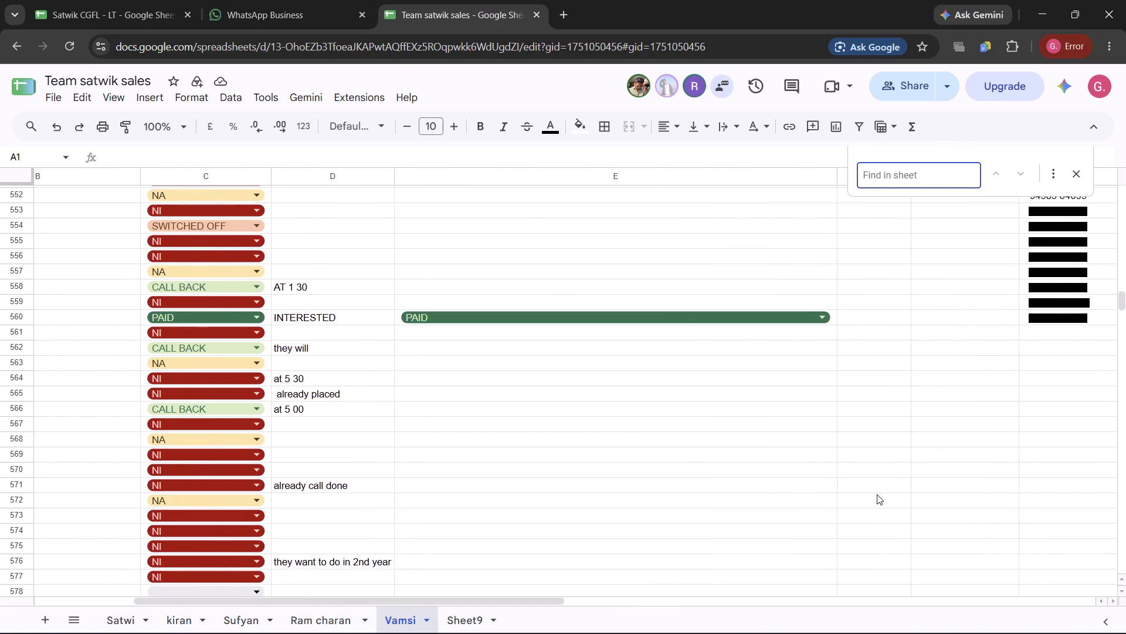
{"action": "scroll", "coordinate": [877, 494], "scroll_direction": "down", "scroll_amount": 4}
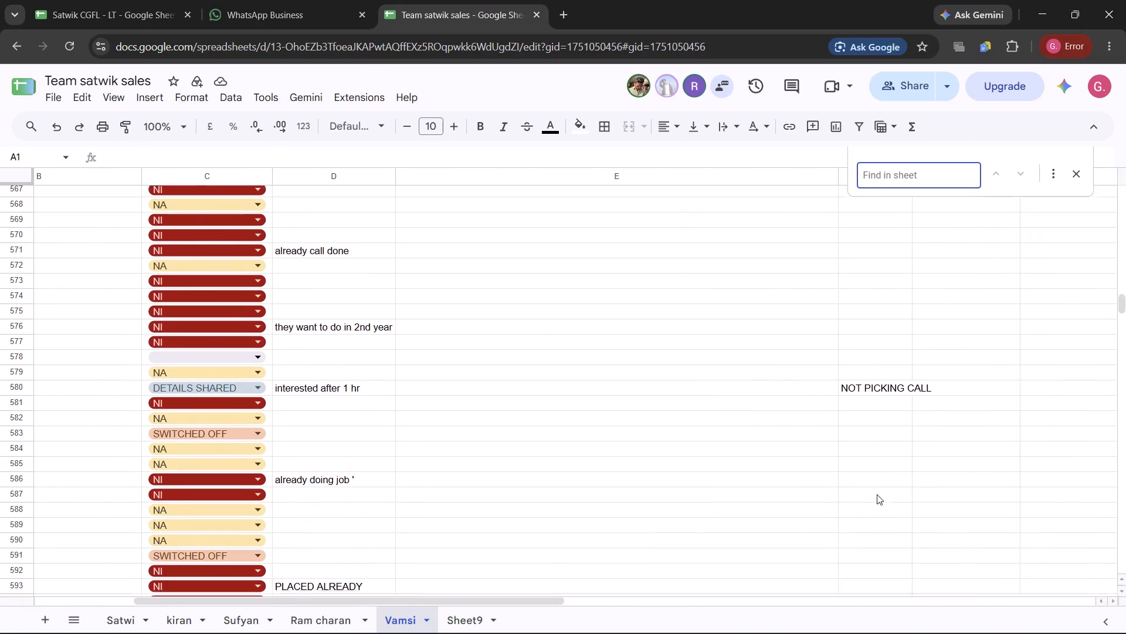
{"action": "scroll", "coordinate": [877, 494], "scroll_direction": "down", "scroll_amount": 2}
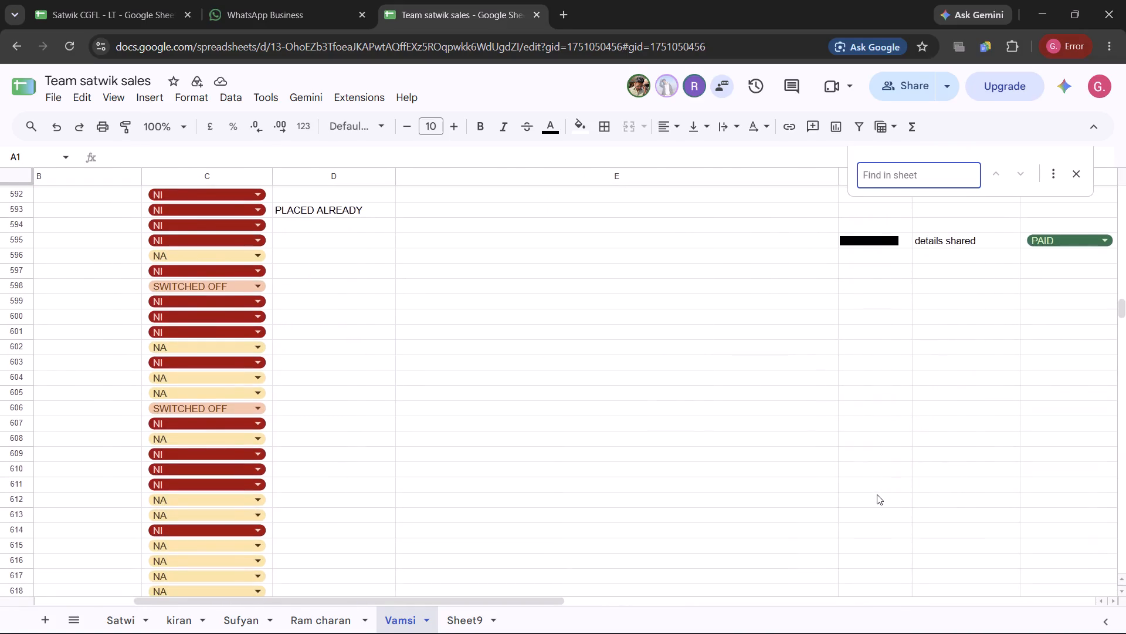
{"action": "scroll", "coordinate": [877, 494], "scroll_direction": "down", "scroll_amount": 4}
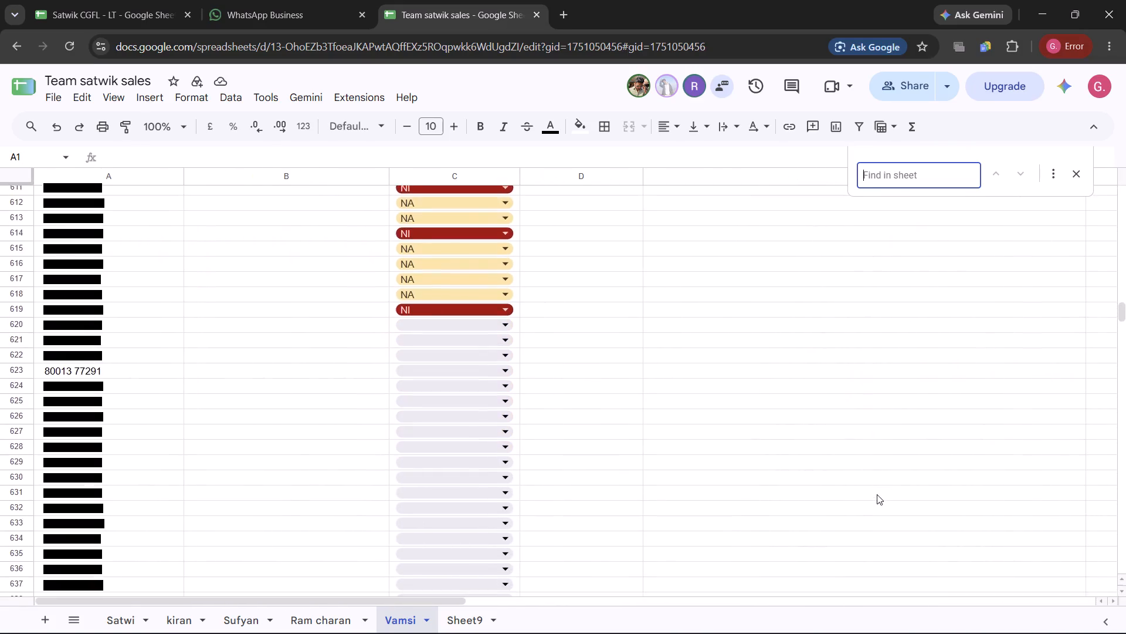
{"action": "scroll", "coordinate": [877, 494], "scroll_direction": "down", "scroll_amount": 6}
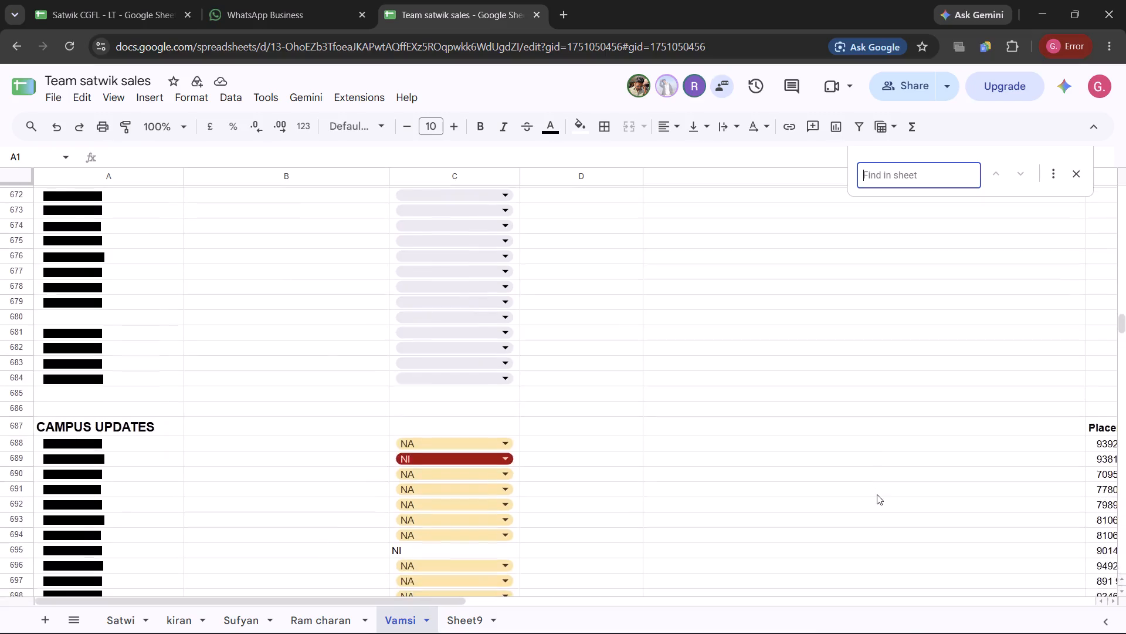
{"action": "scroll", "coordinate": [877, 494], "scroll_direction": "down", "scroll_amount": 3}
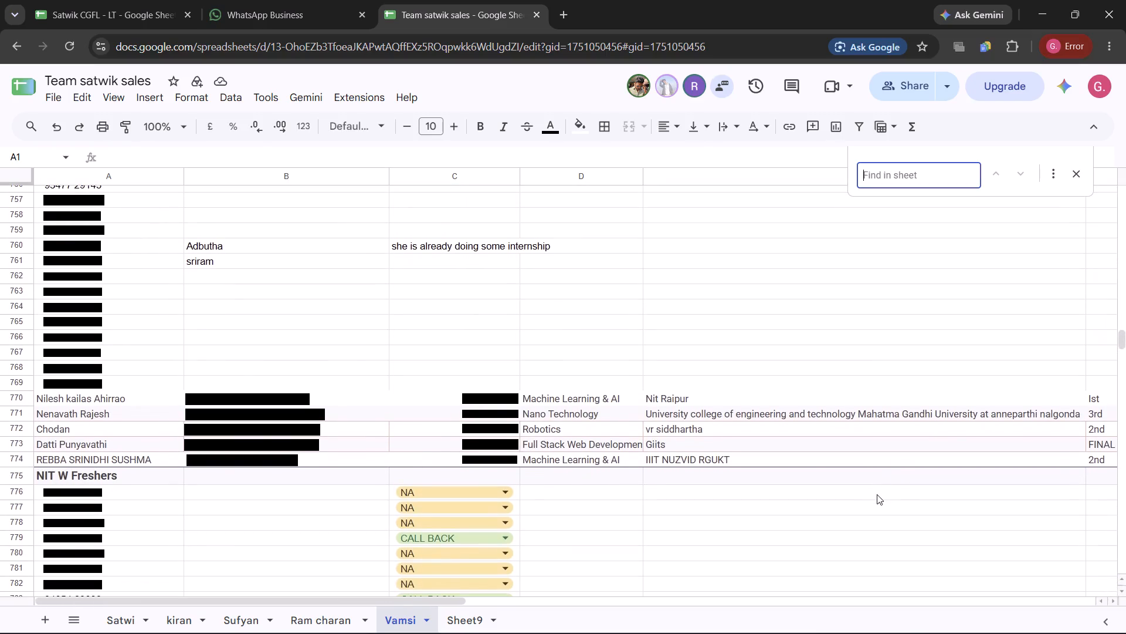
{"action": "scroll", "coordinate": [877, 494], "scroll_direction": "left", "scroll_amount": 7}
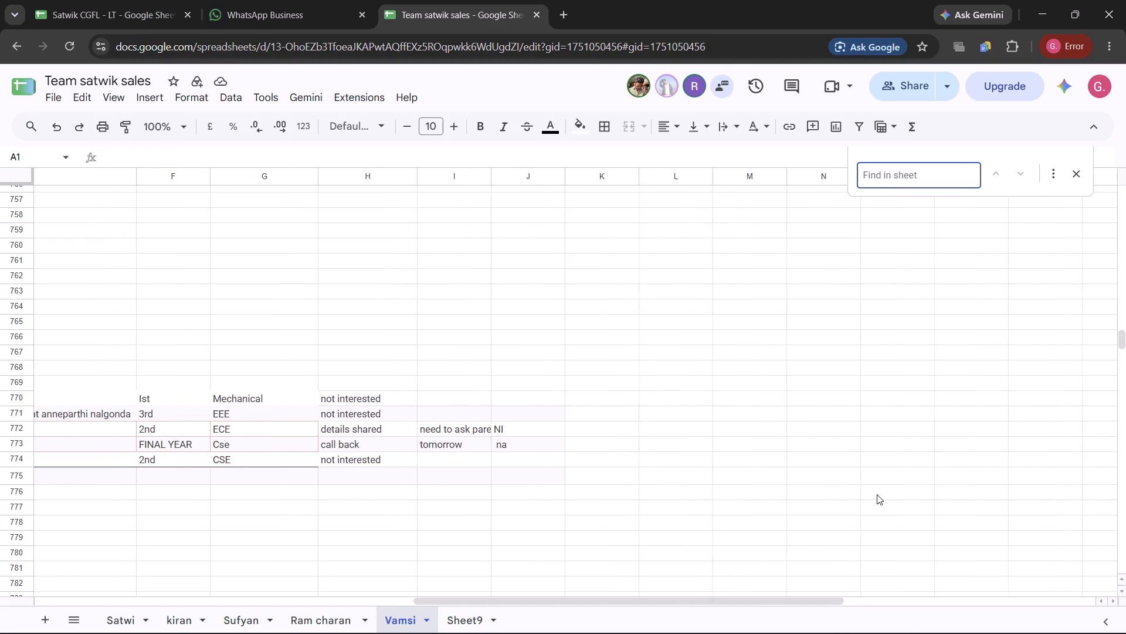
Examine the lead details in row 773 of the Vamsi sheet, from its follow-up notes back to the name column.
{"action": "left_click", "coordinate": [527, 448]}
{"action": "key", "text": "Left"}
{"action": "key", "text": "Left"}
{"action": "key", "text": "Left"}
{"action": "key", "text": "Left"}
{"action": "key", "text": "Left"}
{"action": "key", "text": "Left"}
{"action": "key", "text": "Left"}
{"action": "key", "text": "Left"}
{"action": "key", "text": "Left"}
{"action": "key", "text": "Left"}
{"action": "key", "text": "Left"}
{"action": "key", "text": "Left"}
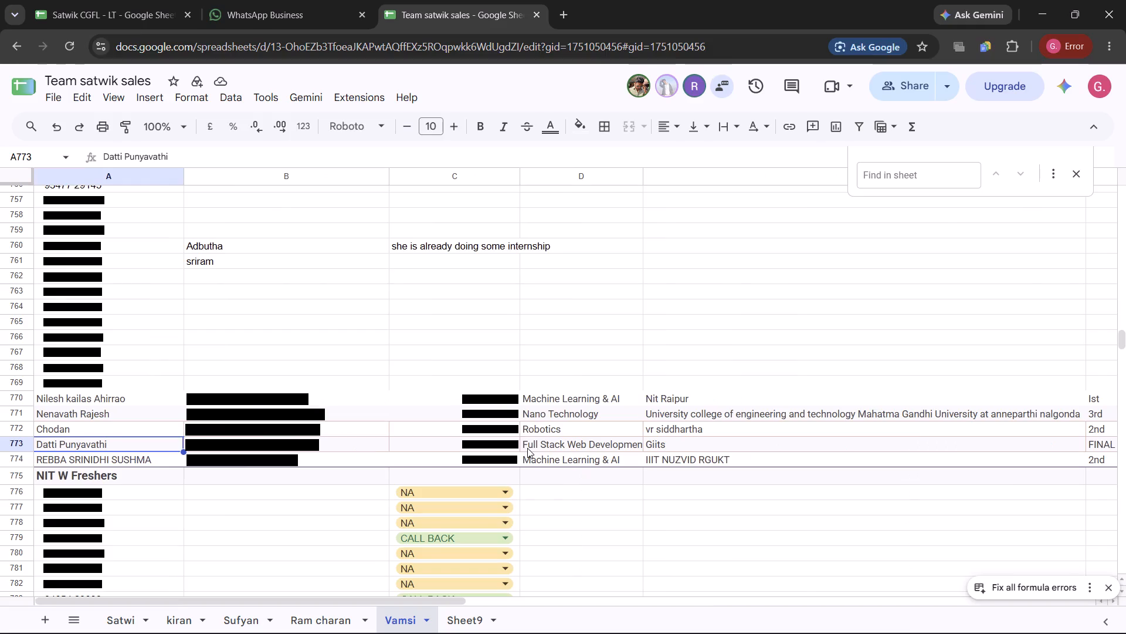
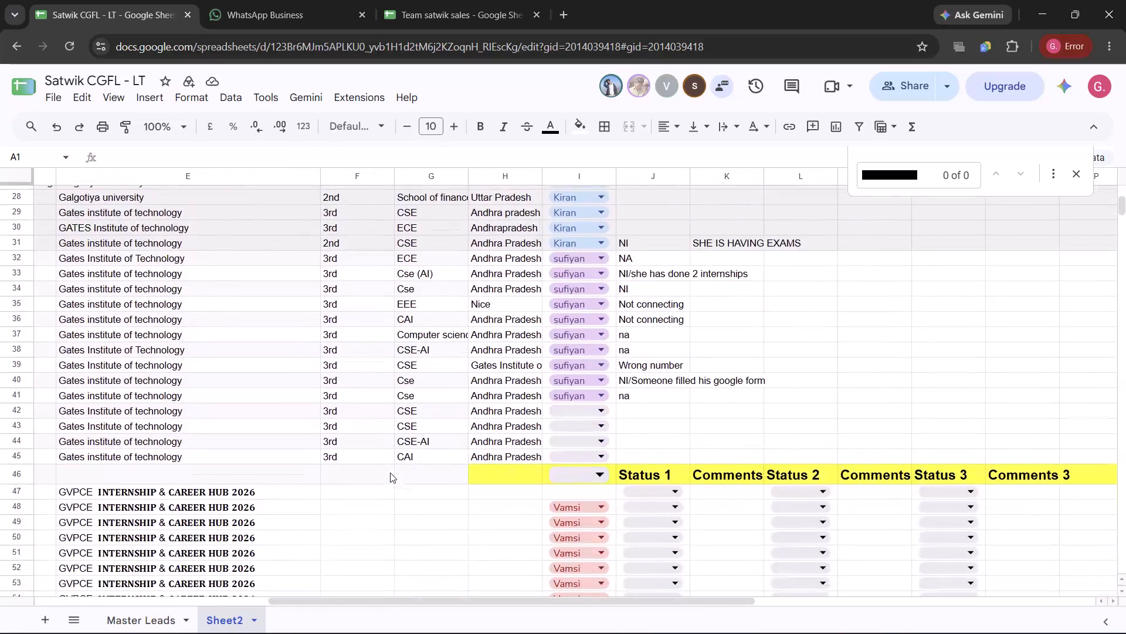
Review the GVPCE Internship & Career Hub 2026 lead rows in Sheet2, from row 47 to row 67, including their contact columns.
{"action": "scroll", "coordinate": [390, 473], "scroll_direction": "down", "scroll_amount": 2}
{"action": "scroll", "coordinate": [390, 473], "scroll_direction": "right", "scroll_amount": 3}
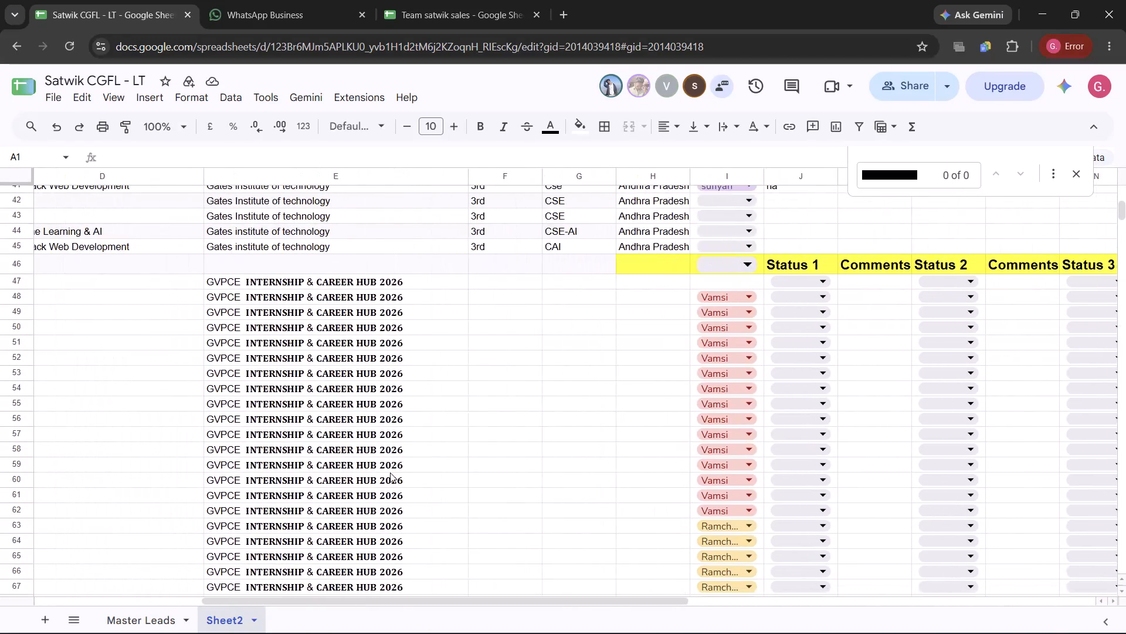
{"action": "scroll", "coordinate": [390, 473], "scroll_direction": "right", "scroll_amount": 3}
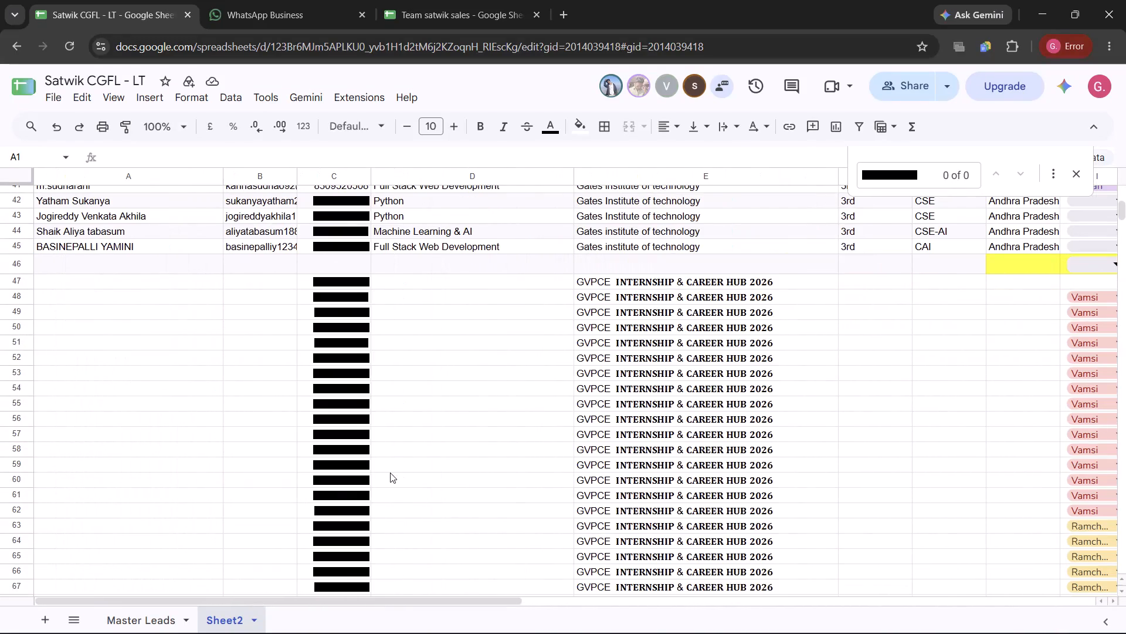
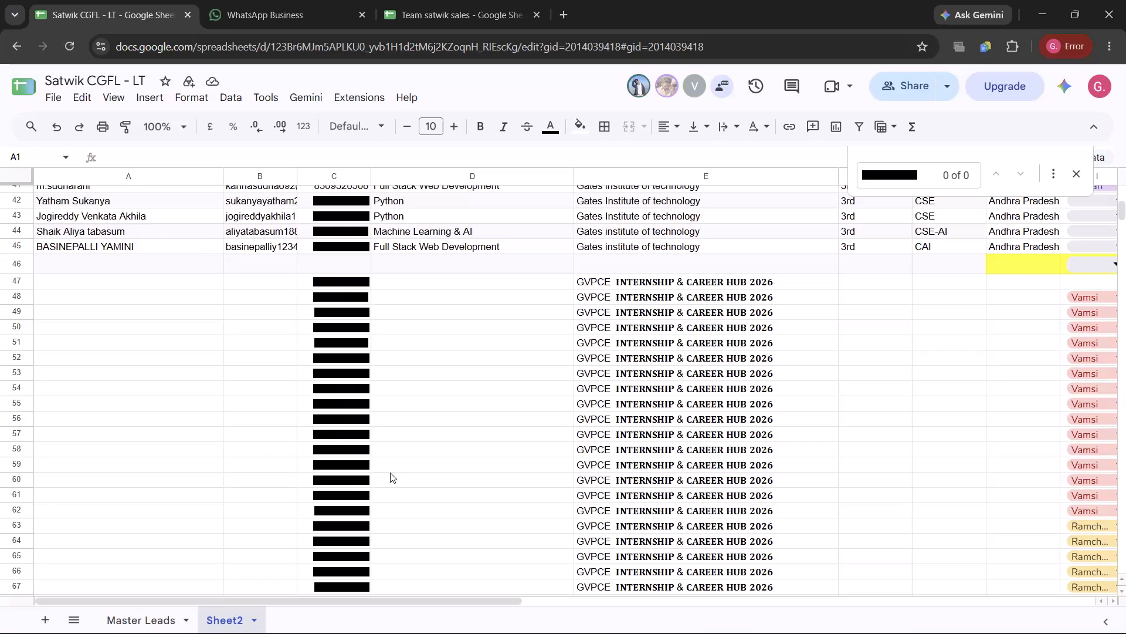
Set Status 1 of the first Vamsi lead in the GVPCE section, row 48 of Sheet2, to Not Answering.
{"action": "scroll", "coordinate": [390, 473], "scroll_direction": "left", "scroll_amount": 5}
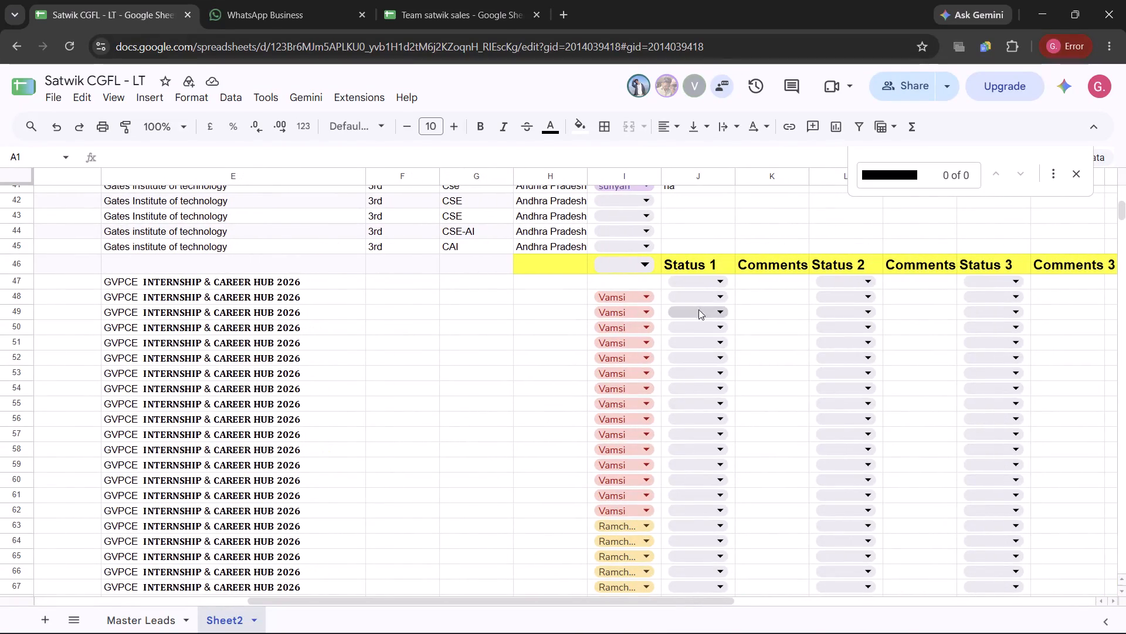
{"action": "left_click", "coordinate": [702, 301]}
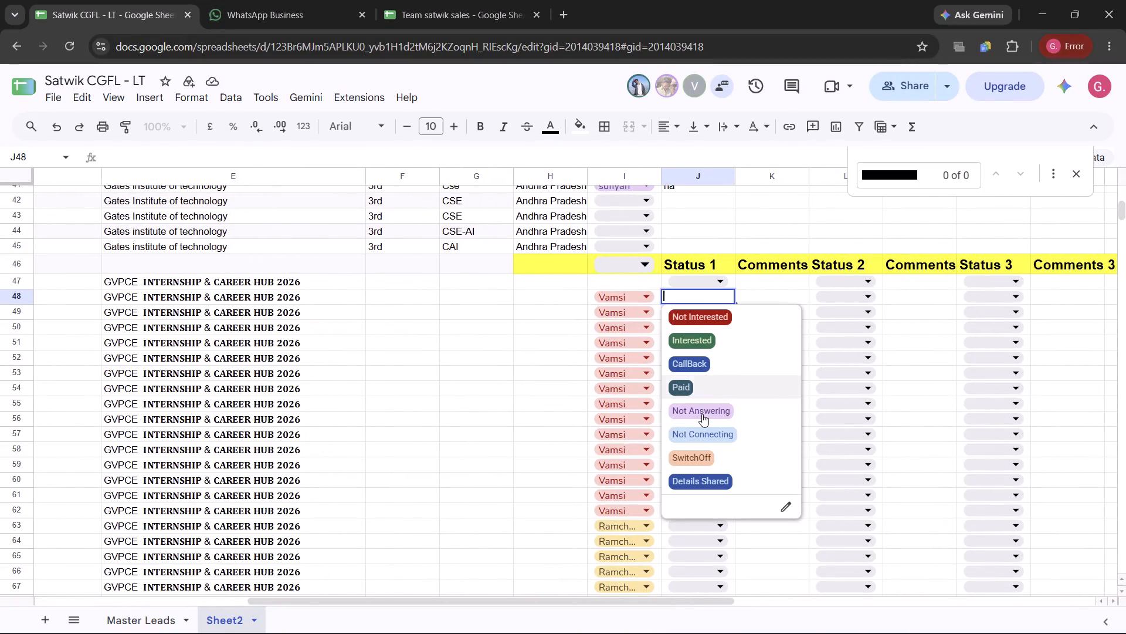
{"action": "left_click", "coordinate": [702, 414]}
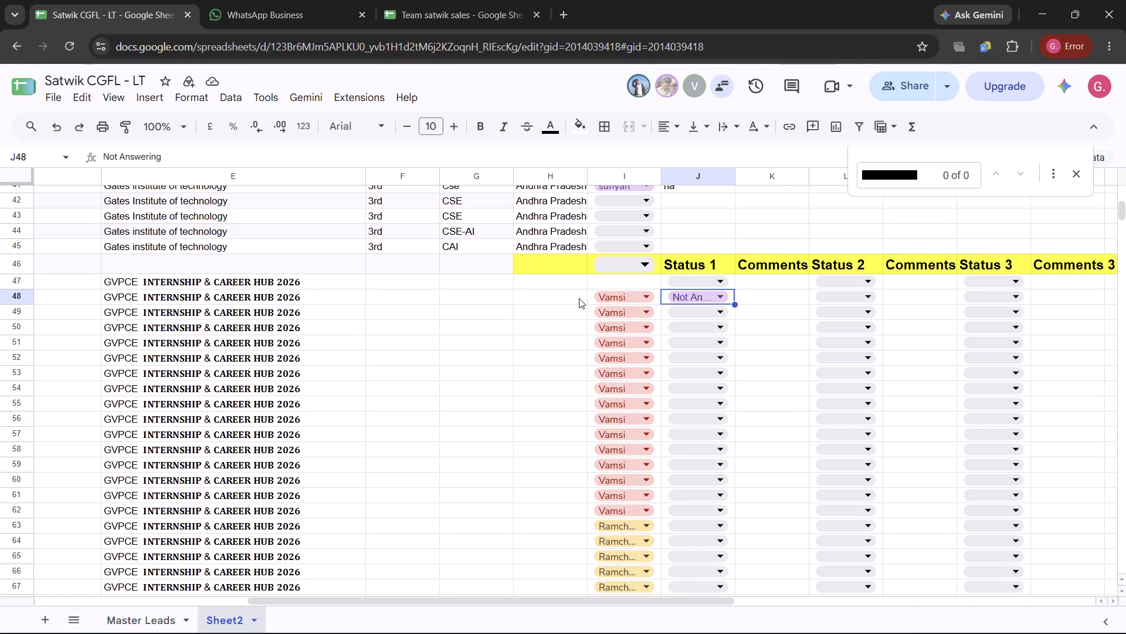
Look up the contact number of the row 48 GVPCE lead in Sheet2.
{"action": "left_click", "coordinate": [749, 308]}
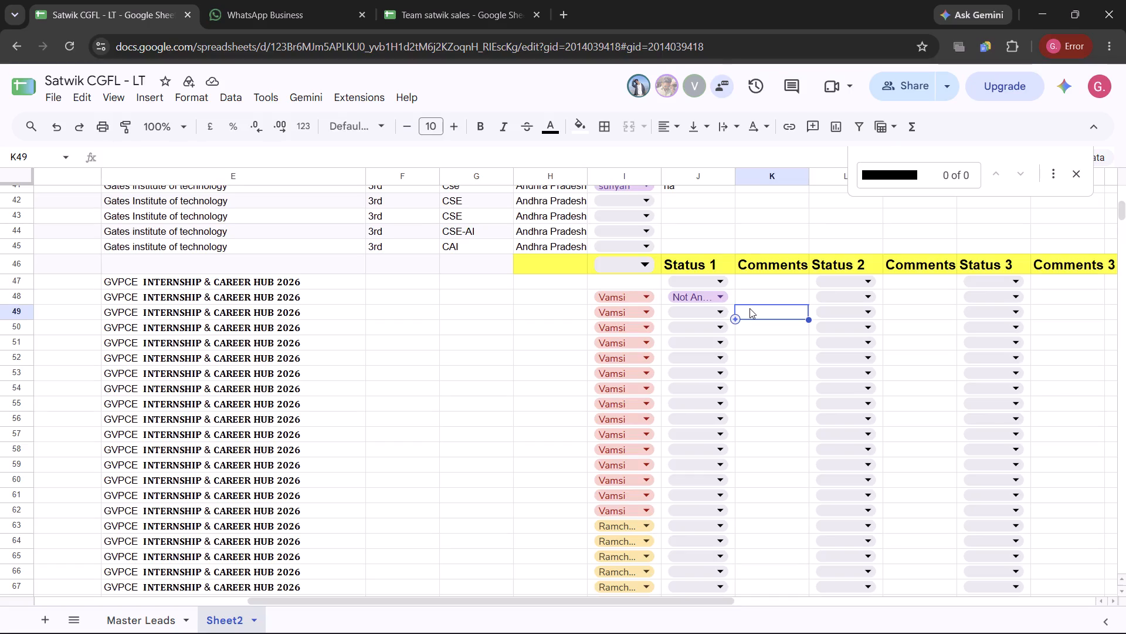
{"action": "key", "text": "Left"}
{"action": "key", "text": "Left"}
{"action": "key", "text": "Left"}
{"action": "key", "text": "Left"}
{"action": "key", "text": "Left"}
{"action": "key", "text": "Left"}
{"action": "key", "text": "Left"}
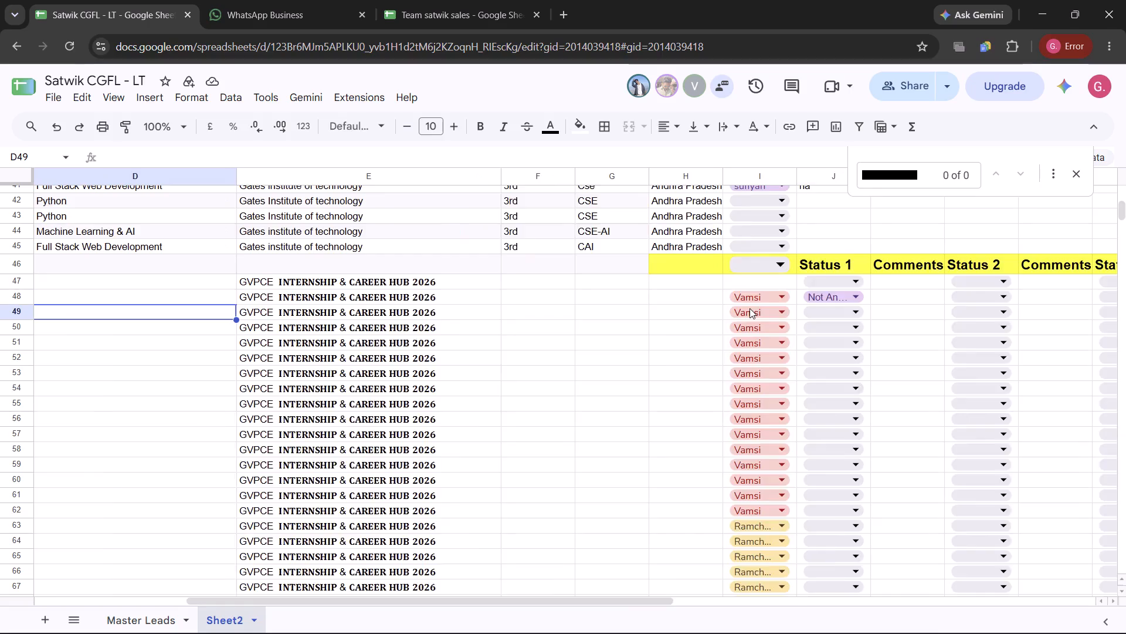
{"action": "key", "text": "Left"}
{"action": "key", "text": "Left"}
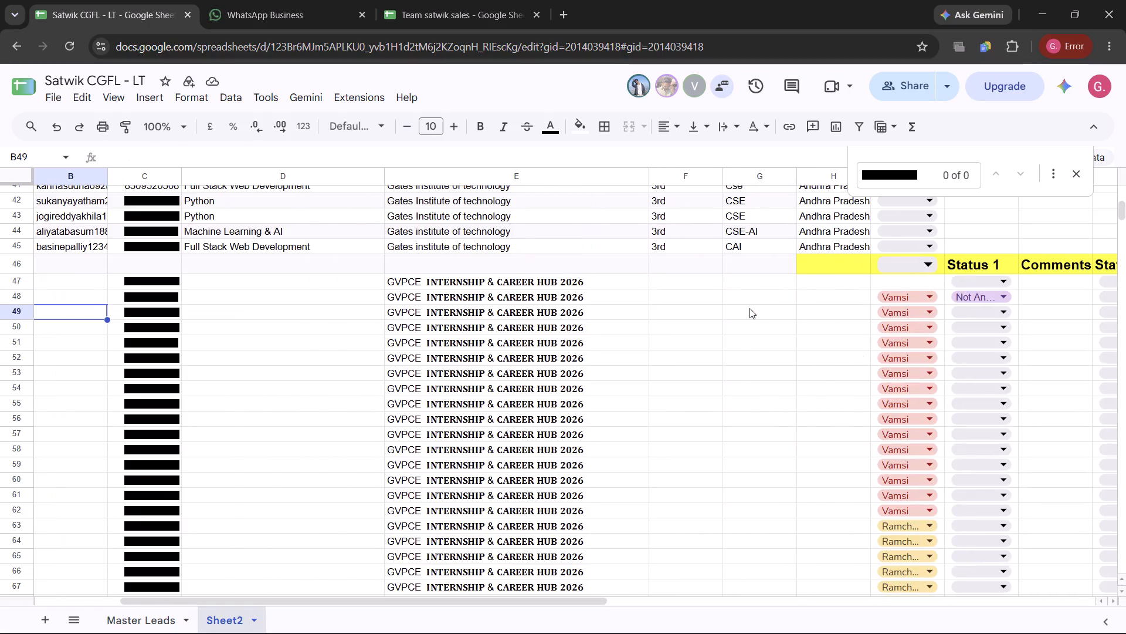
{"action": "key", "text": "Right"}
{"action": "key", "text": "Up"}
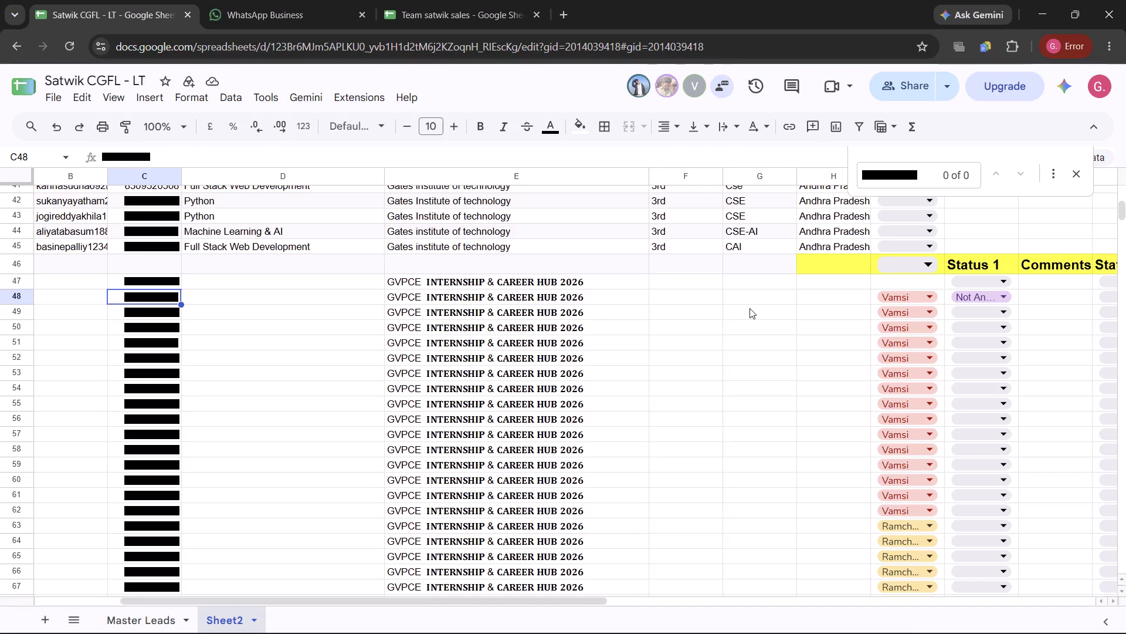
{"action": "left_click", "coordinate": [749, 308]}
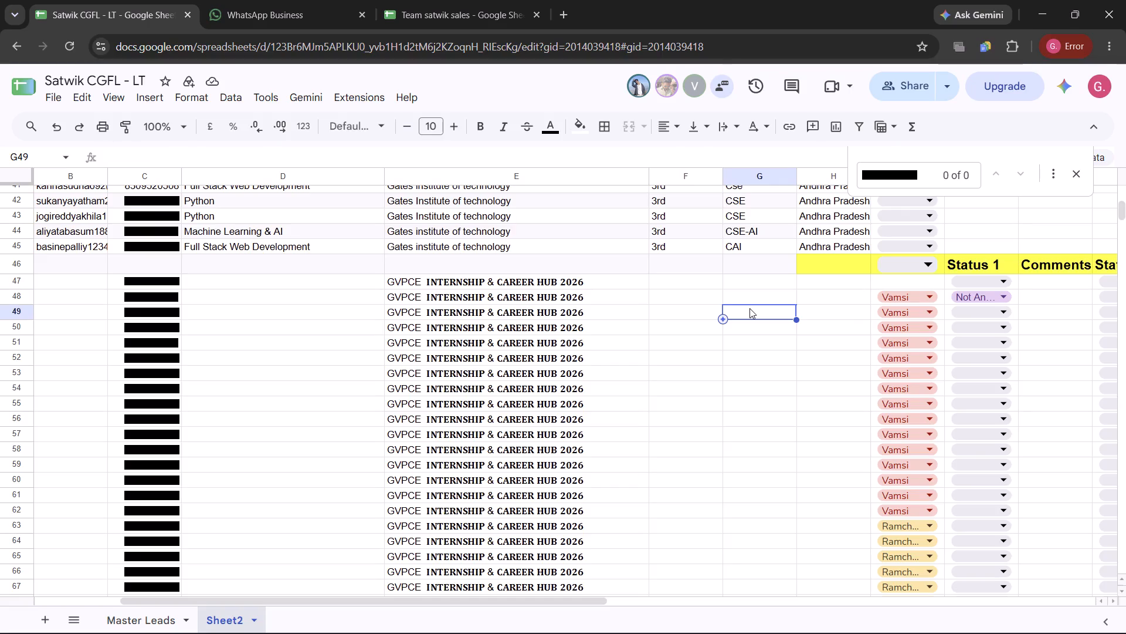
{"action": "left_click", "coordinate": [749, 303]}
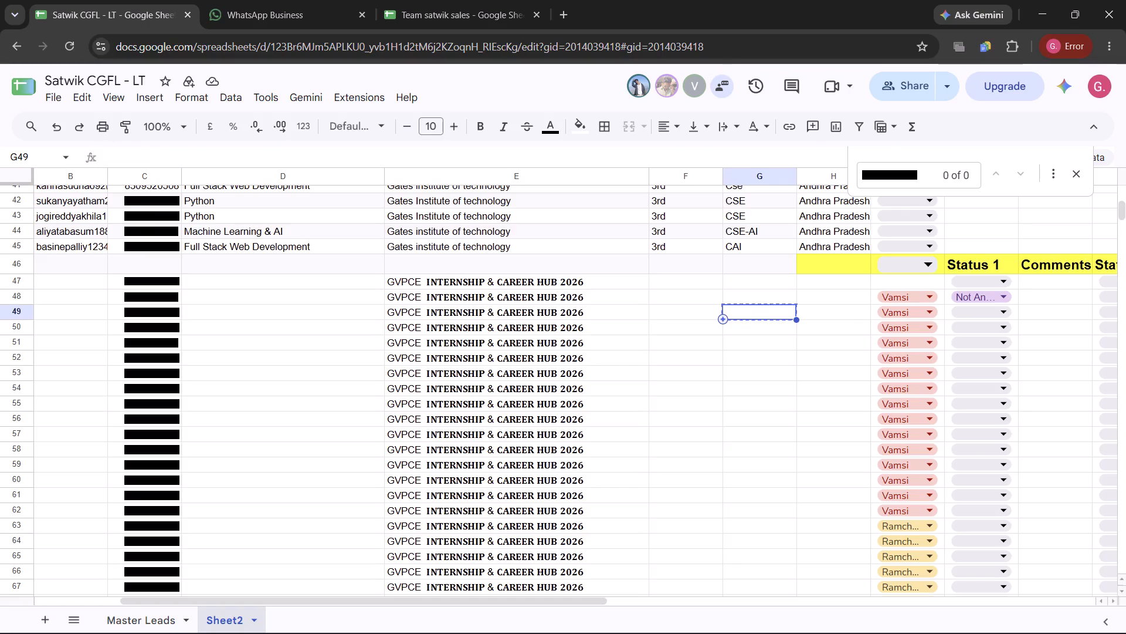
Enter poornima in column G of the row 48 GVPCE lead in Sheet2.
{"action": "left_click", "coordinate": [751, 293]}
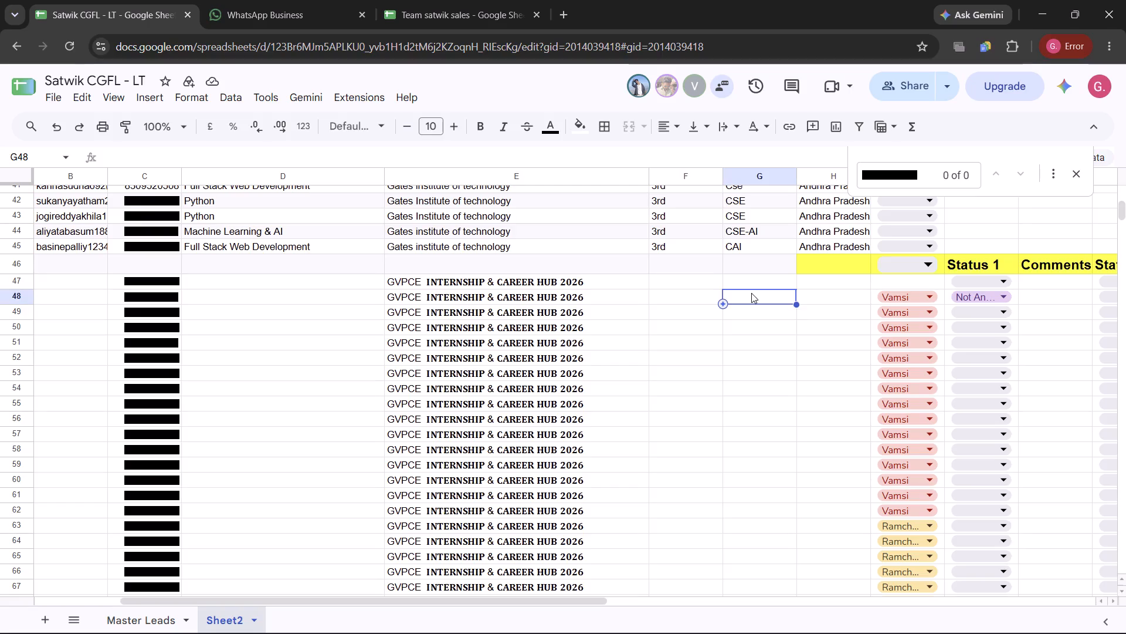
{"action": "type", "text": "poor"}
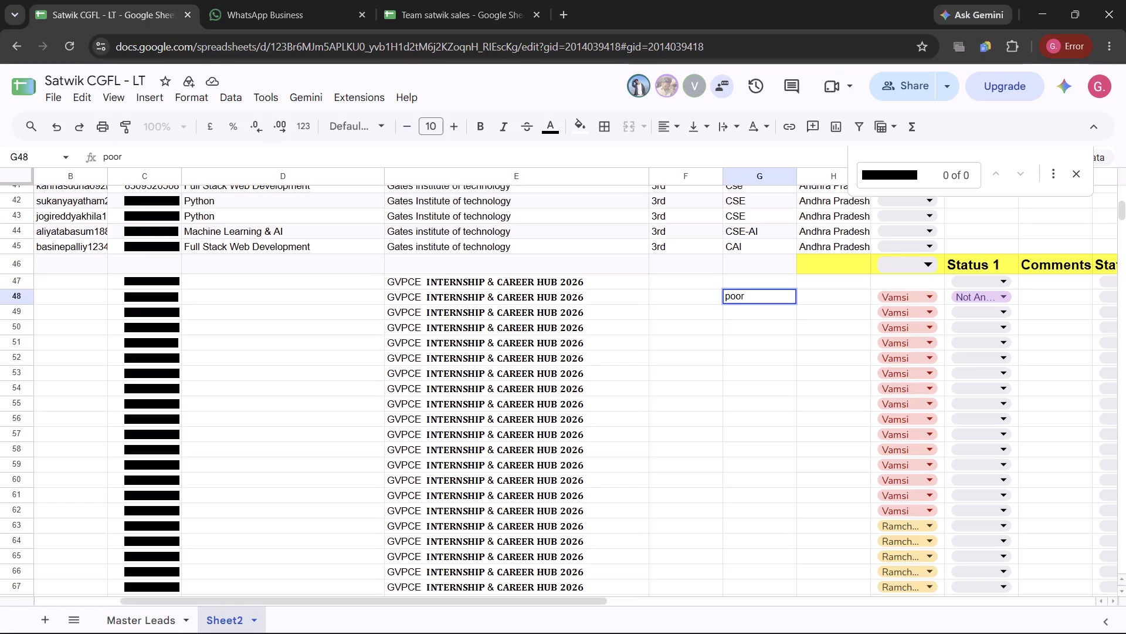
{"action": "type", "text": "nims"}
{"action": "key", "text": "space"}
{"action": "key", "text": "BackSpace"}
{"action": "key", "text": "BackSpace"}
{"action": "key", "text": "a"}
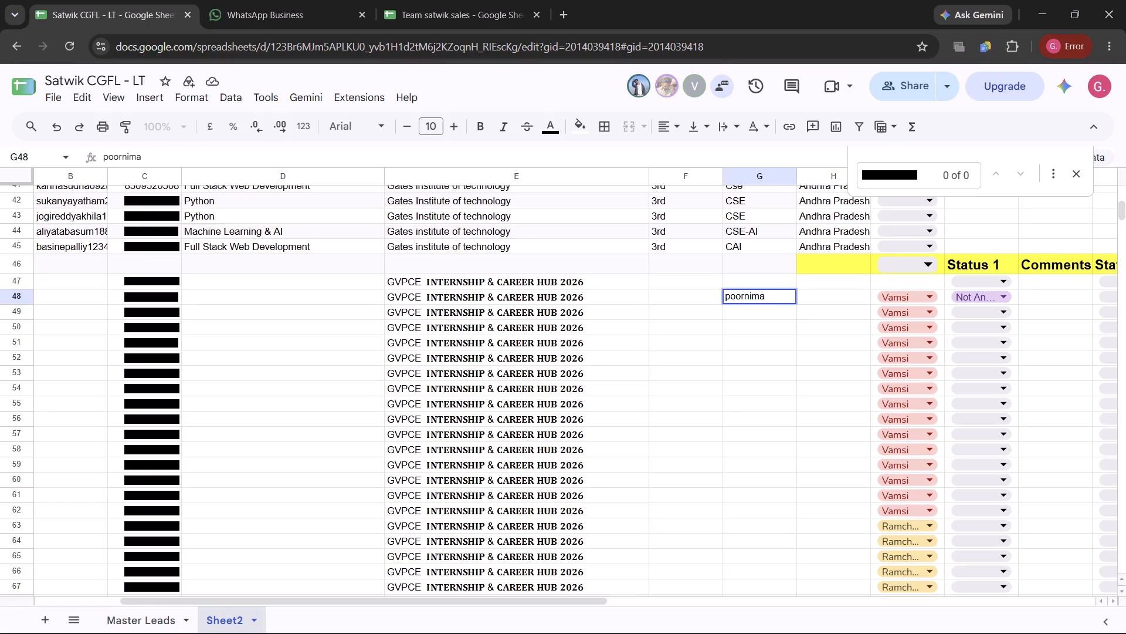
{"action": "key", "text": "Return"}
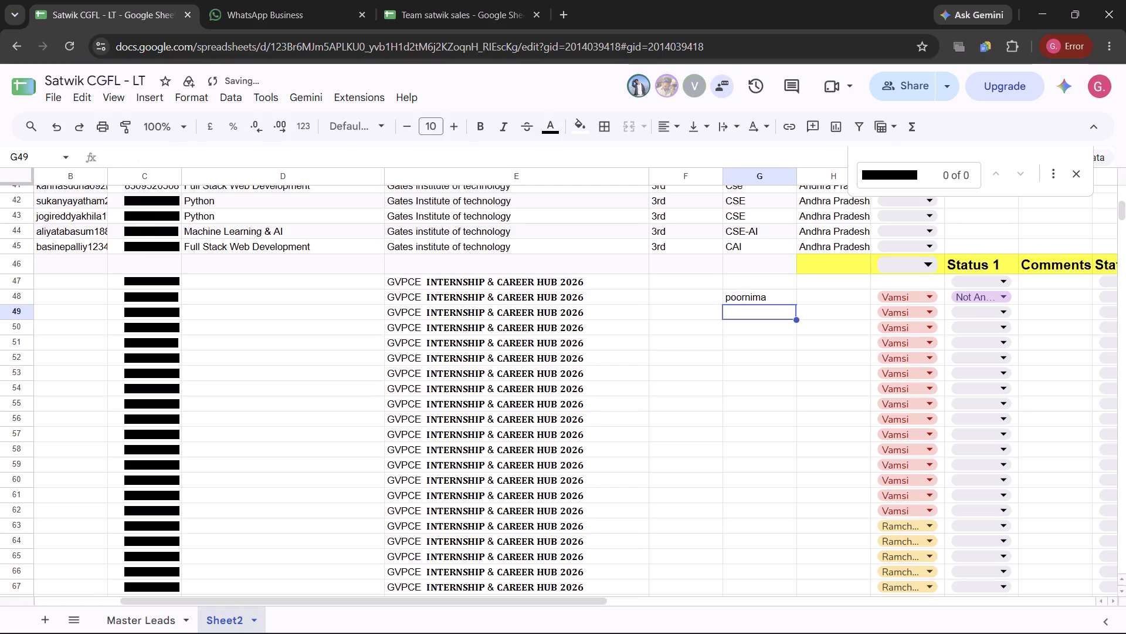
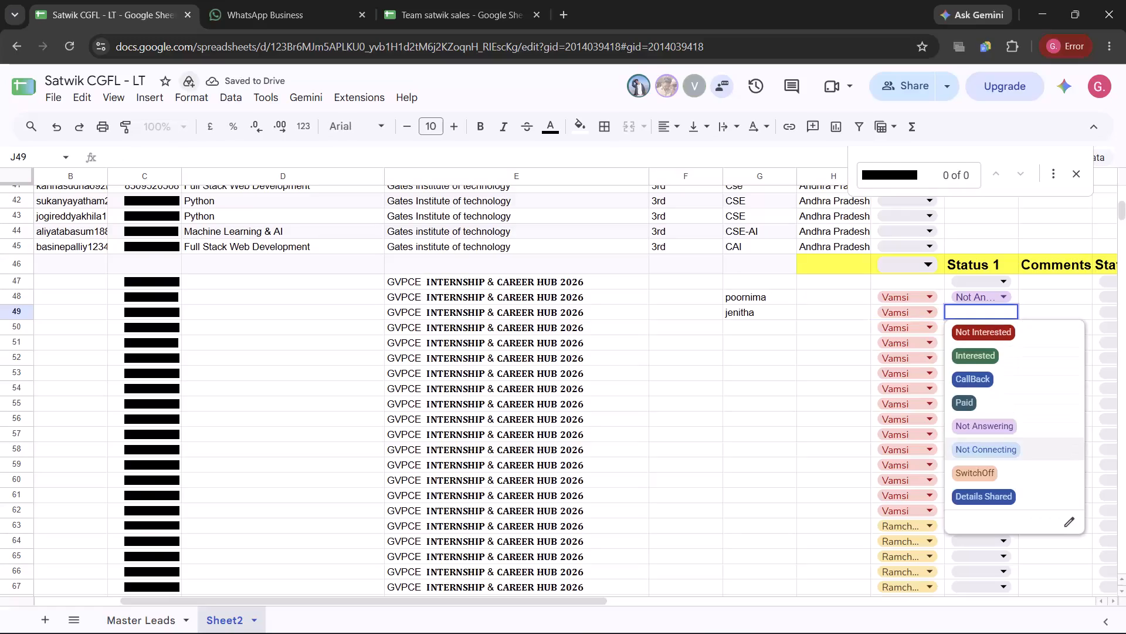
Set Status 1 of the Vamsi lead in row 49 of the GVPCE section to Not Answering.
{"action": "key", "text": "Up"}
{"action": "key", "text": "Return"}
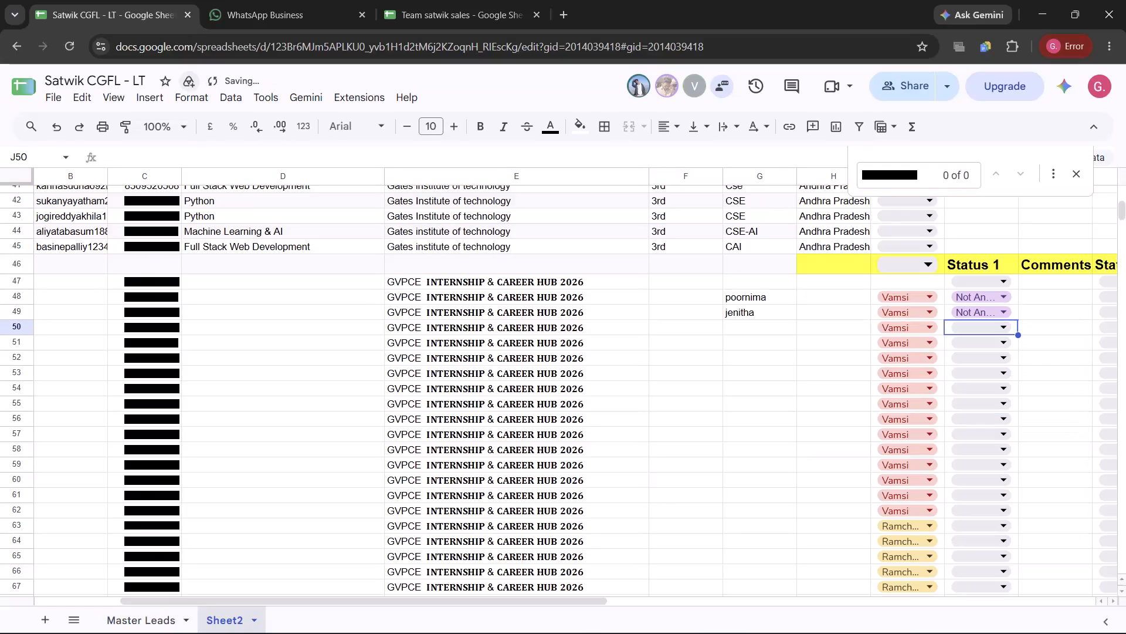
Look up the contact number of the GVPCE lead in row 50 of Sheet2.
{"action": "key", "text": "Left"}
{"action": "key", "text": "Left"}
{"action": "key", "text": "Left"}
{"action": "key", "text": "Left"}
{"action": "key", "text": "Left"}
{"action": "key", "text": "Left"}
{"action": "key", "text": "Left"}
{"action": "key", "text": "Left"}
{"action": "key", "text": "Left"}
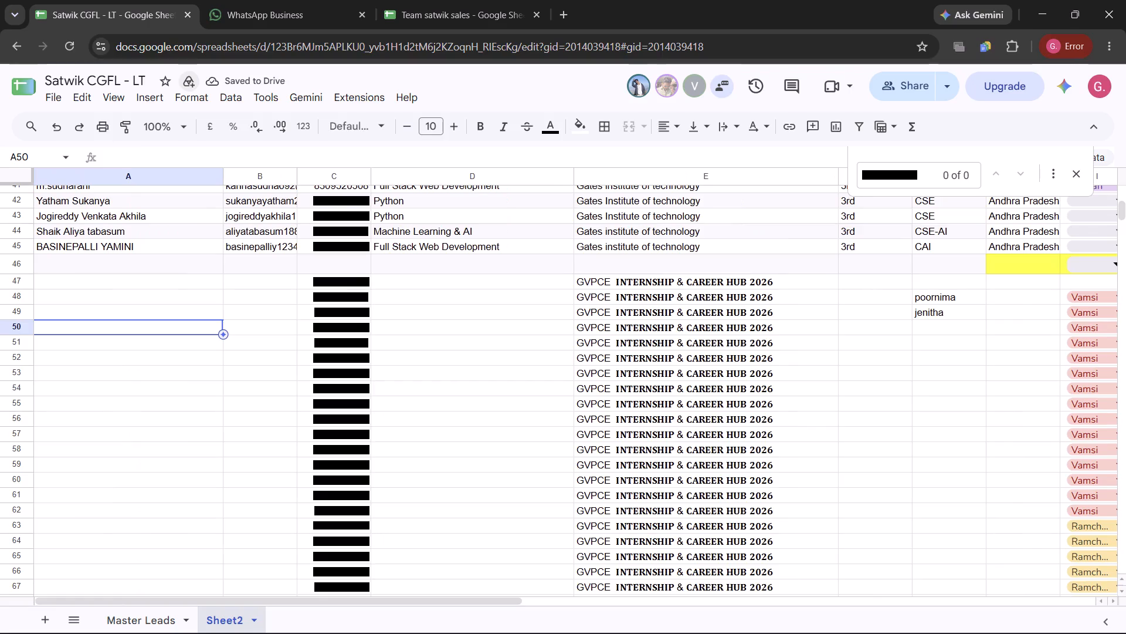
{"action": "key", "text": "Right"}
{"action": "key", "text": "Right"}
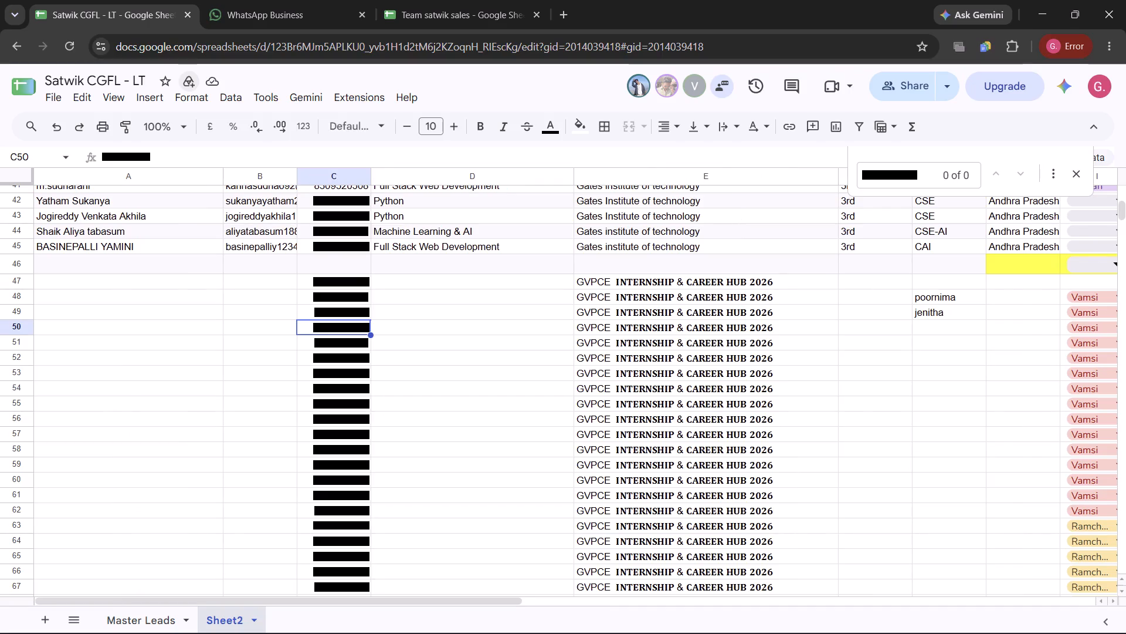
Enter the name ruthvika in column G for the row 50 GVPCE lead in Sheet2.
{"action": "key", "text": "Right"}
{"action": "key", "text": "Right"}
{"action": "key", "text": "Right"}
{"action": "key", "text": "Right"}
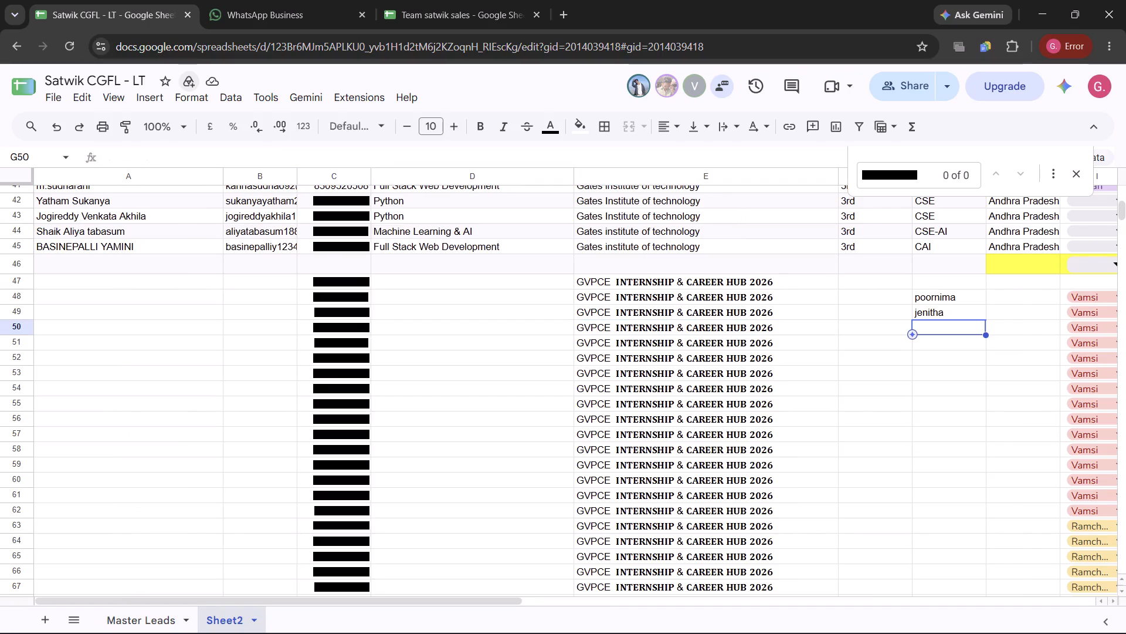
{"action": "type", "text": "ruthvika"}
{"action": "key", "text": "space"}
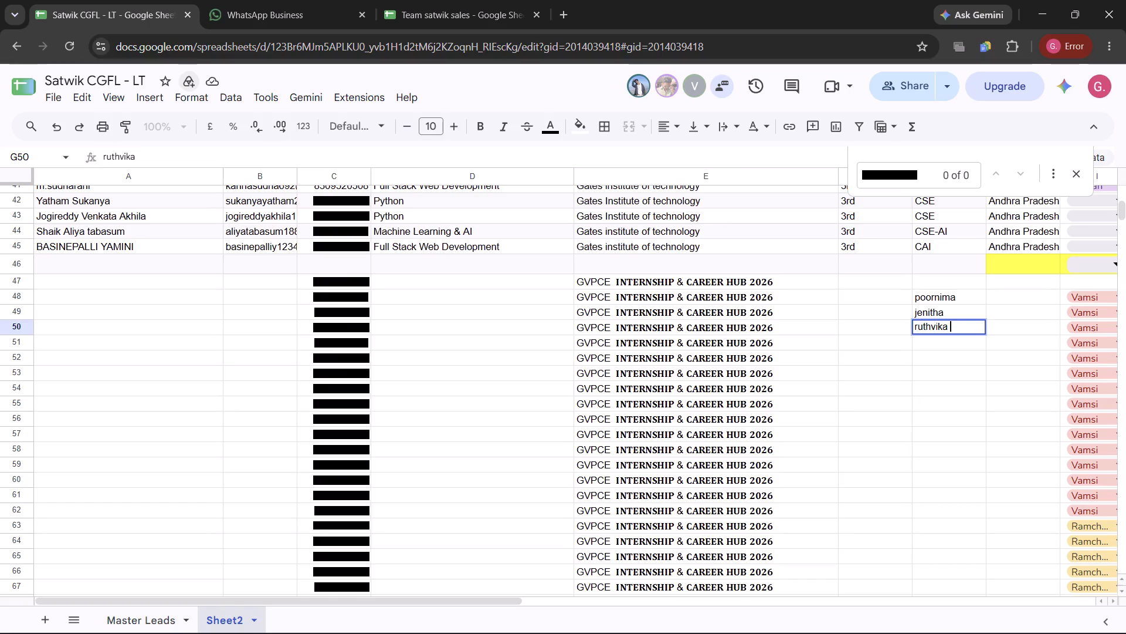
{"action": "key", "text": "Left"}
Enter the name poornima in column G for the row 47 GVPCE lead, the first row of that section.
{"action": "key", "text": "Left"}
{"action": "key", "text": "Left"}
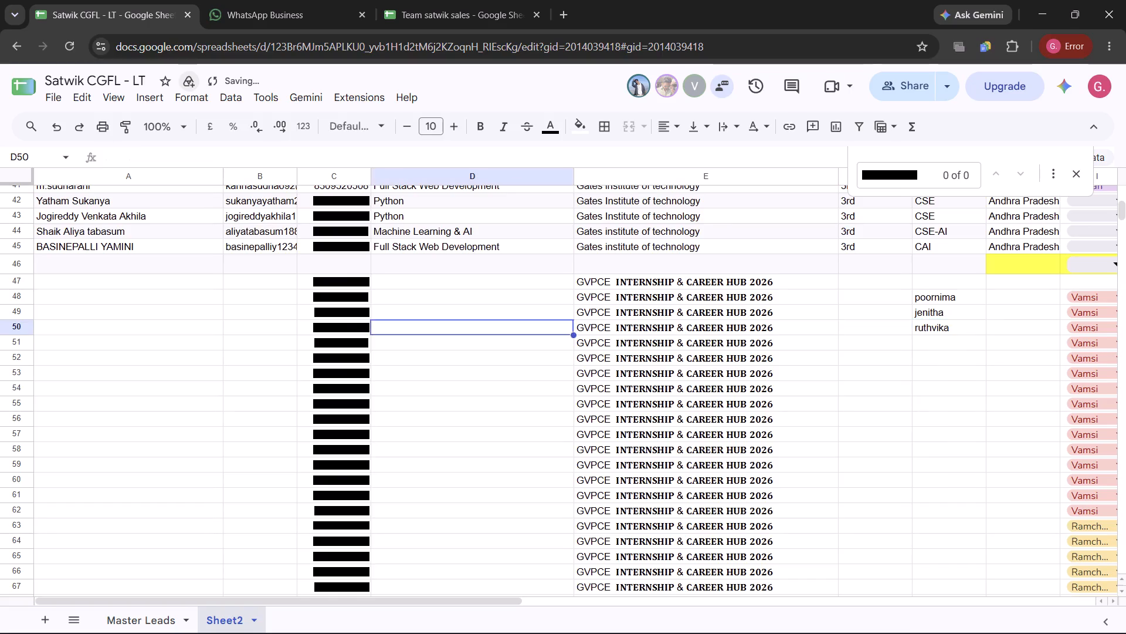
{"action": "key", "text": "Left"}
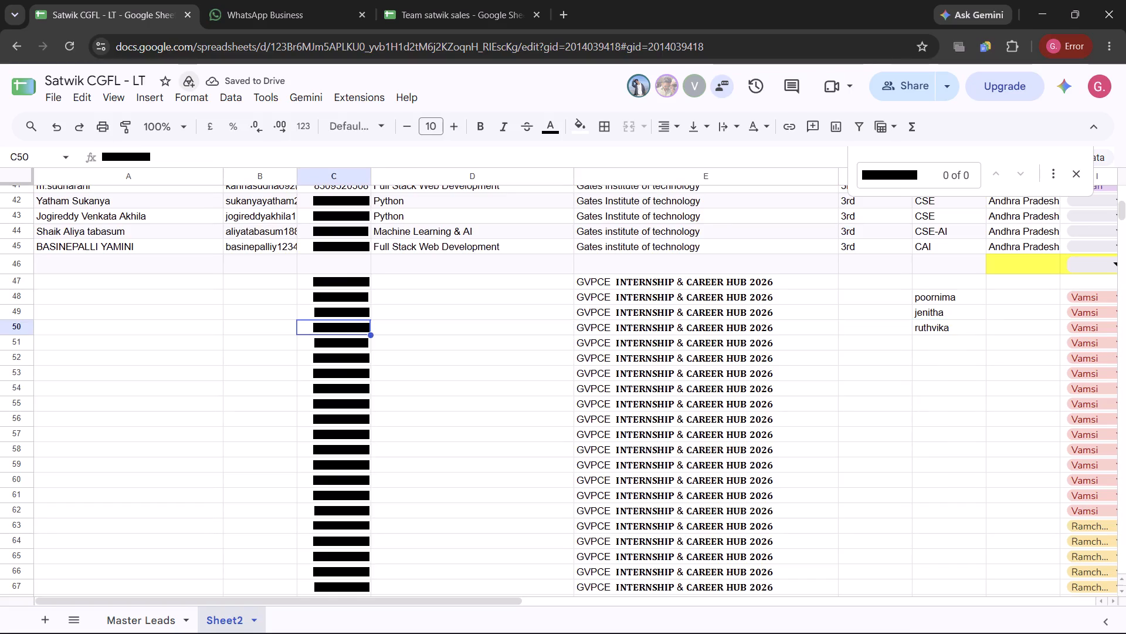
{"action": "key", "text": "Up"}
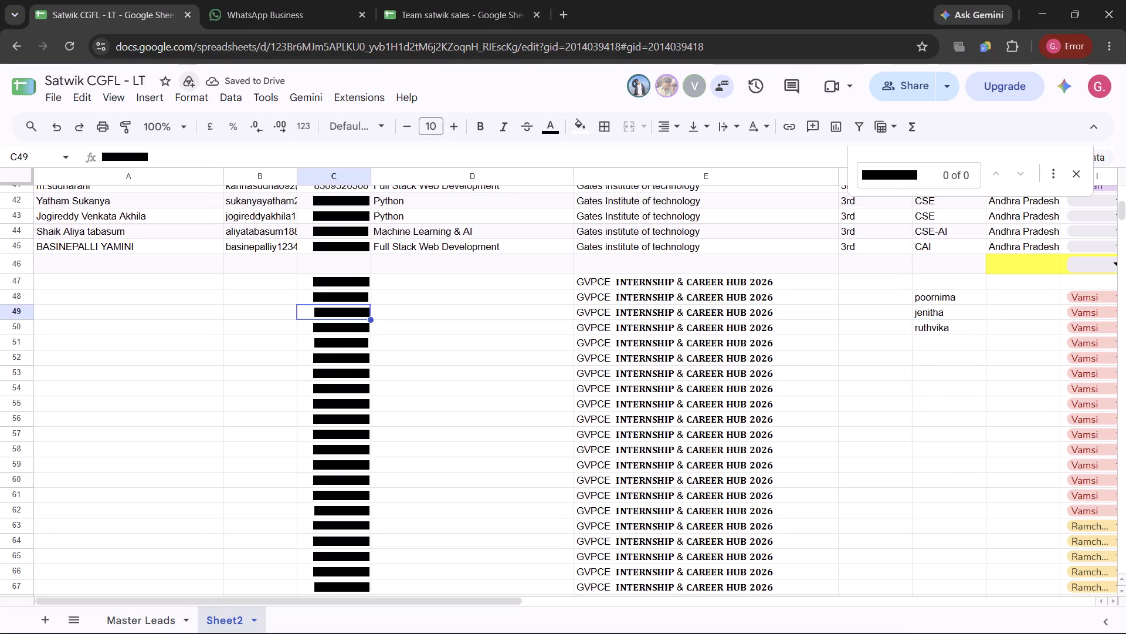
{"action": "key", "text": "Up"}
{"action": "key", "text": "Up"}
{"action": "key", "text": "Right"}
{"action": "key", "text": "Right"}
{"action": "key", "text": "Right"}
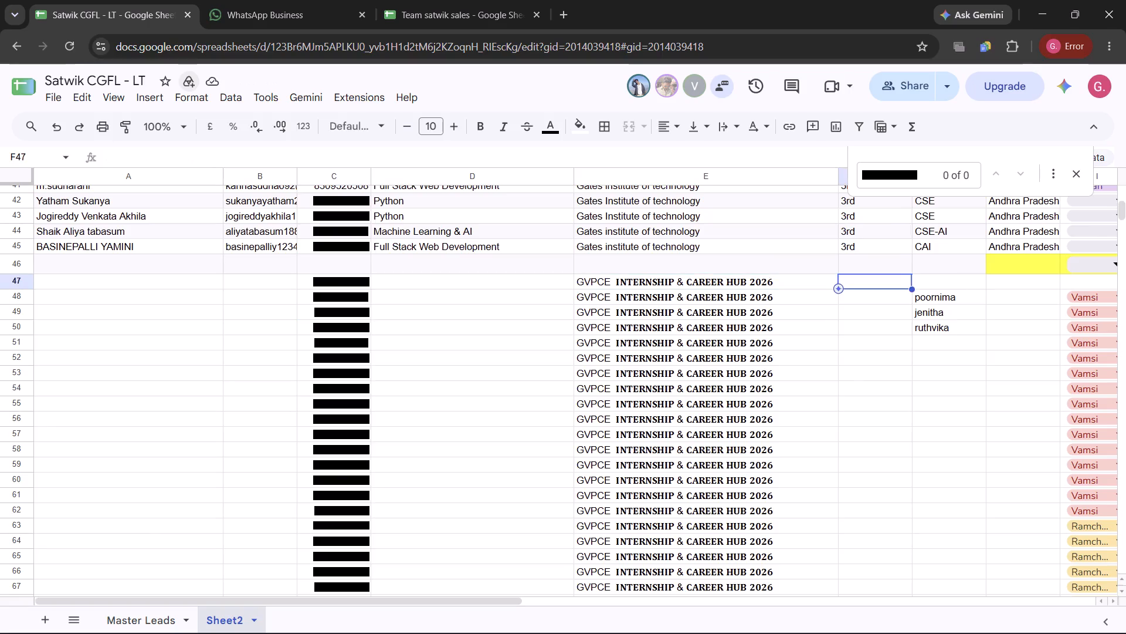
{"action": "key", "text": "Right"}
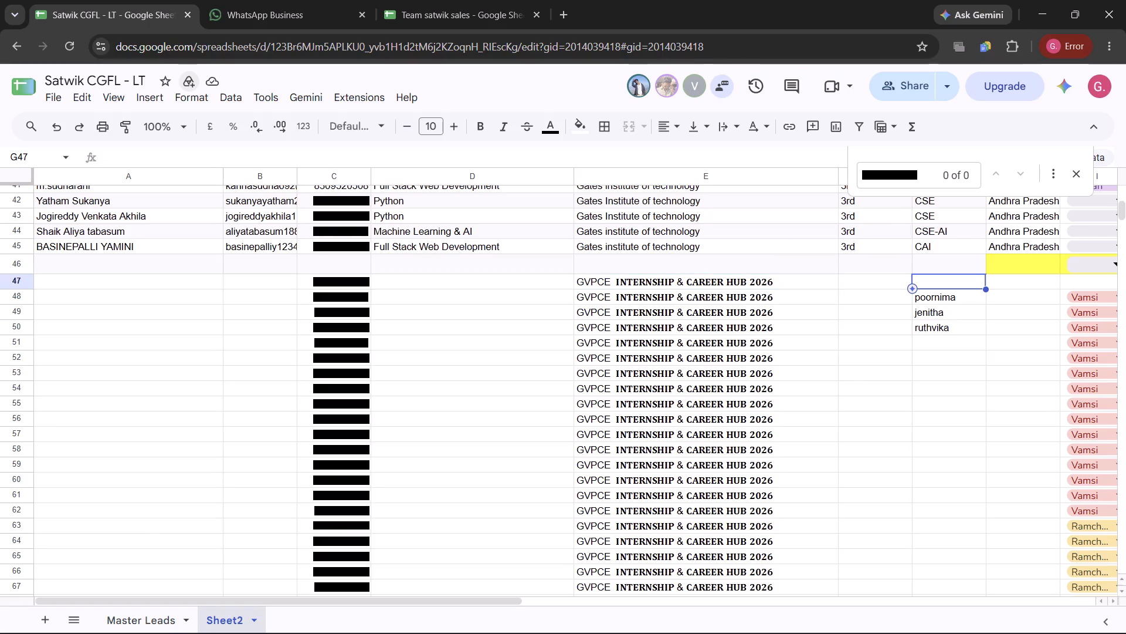
{"action": "type", "text": "poo"}
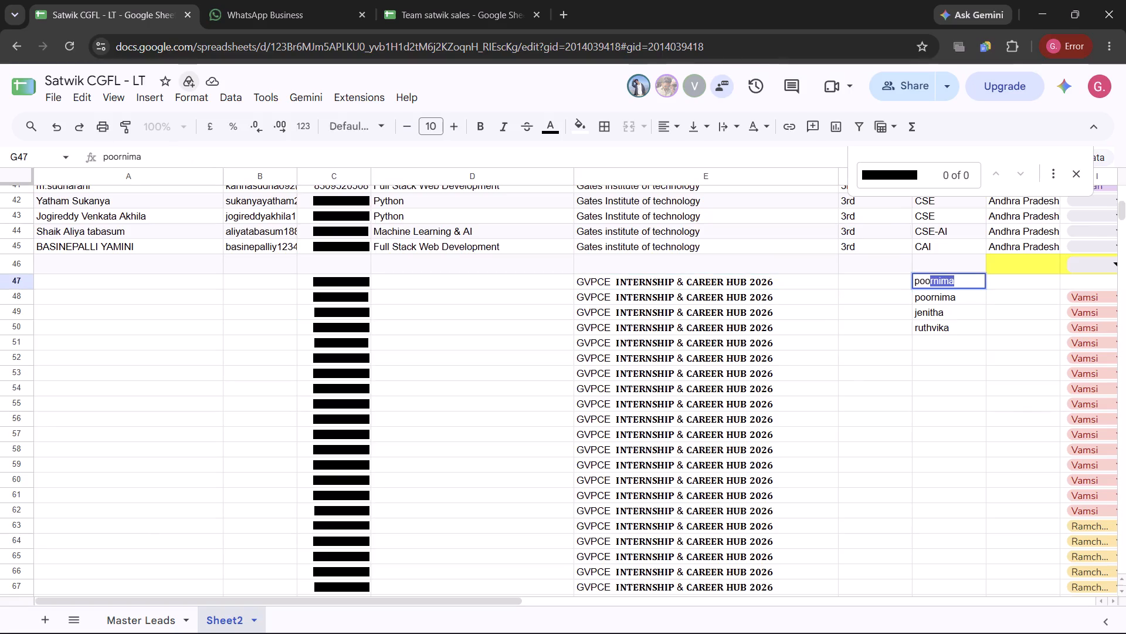
{"action": "key", "text": "Return"}
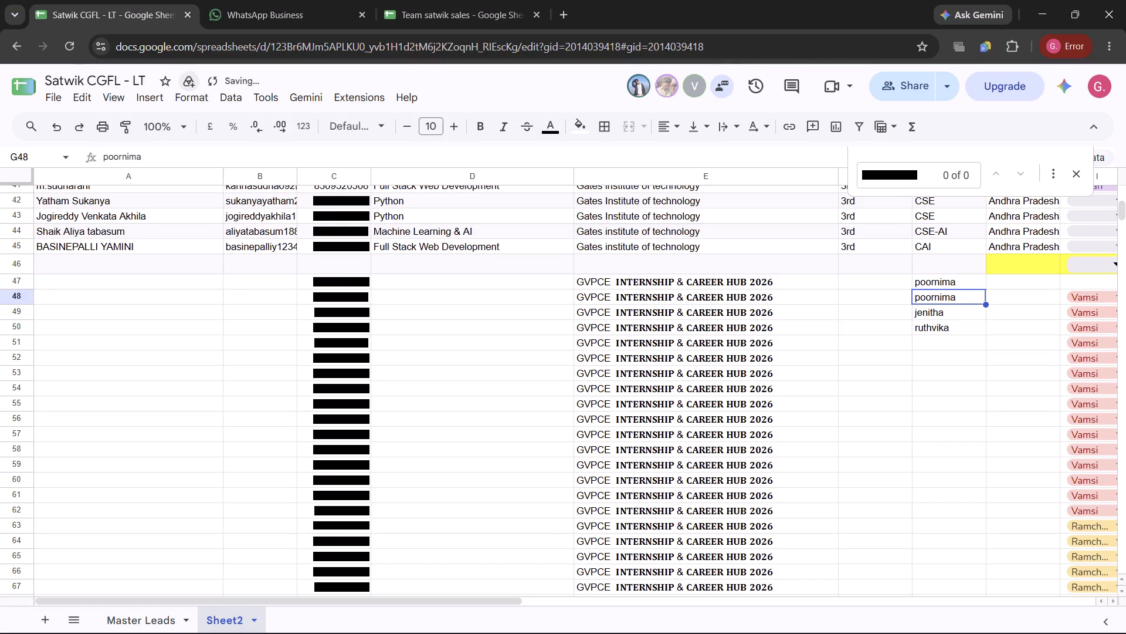
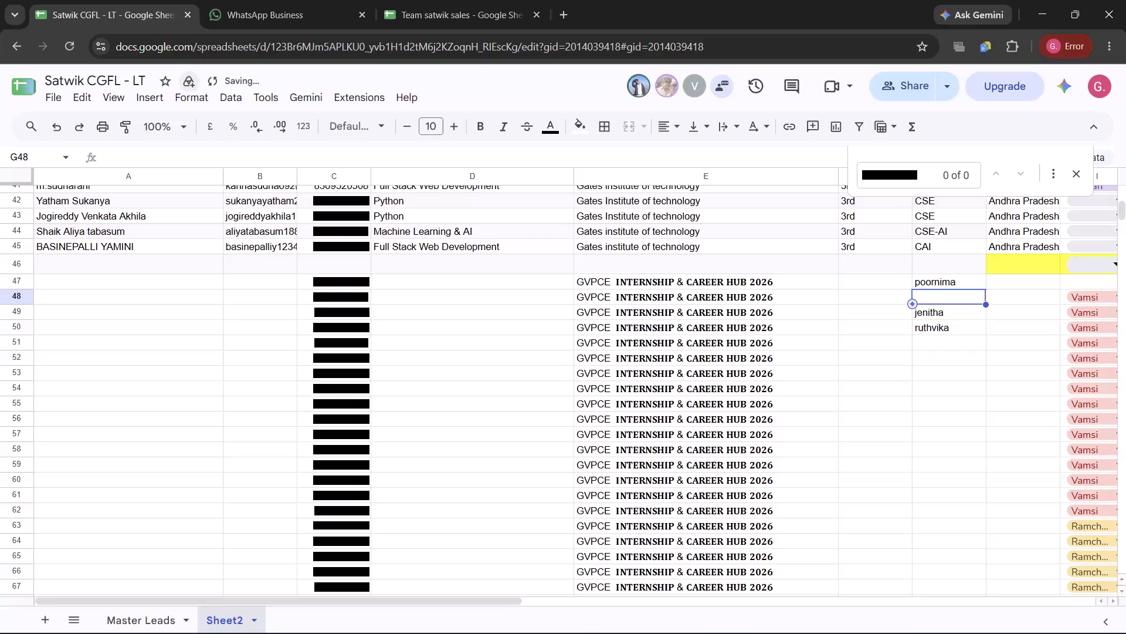
Enter the name jenitha in column G for the row 48 GVPCE lead and replace the row 49 name with sathvika.
{"action": "type", "text": "je"}
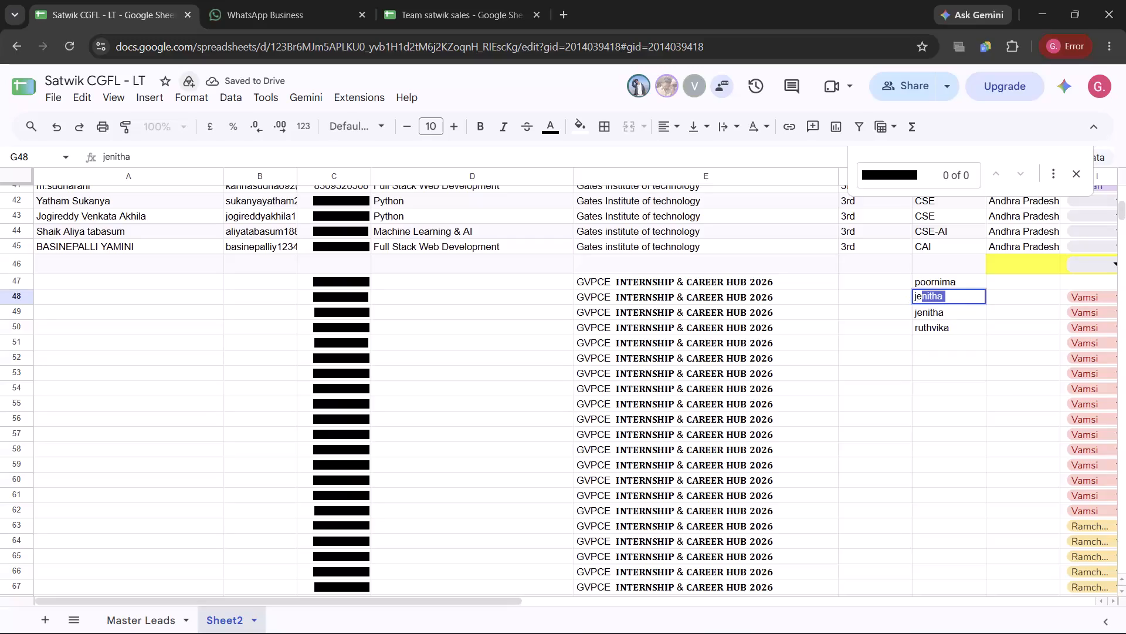
{"action": "key", "text": "Return"}
{"action": "key", "text": "BackSpace"}
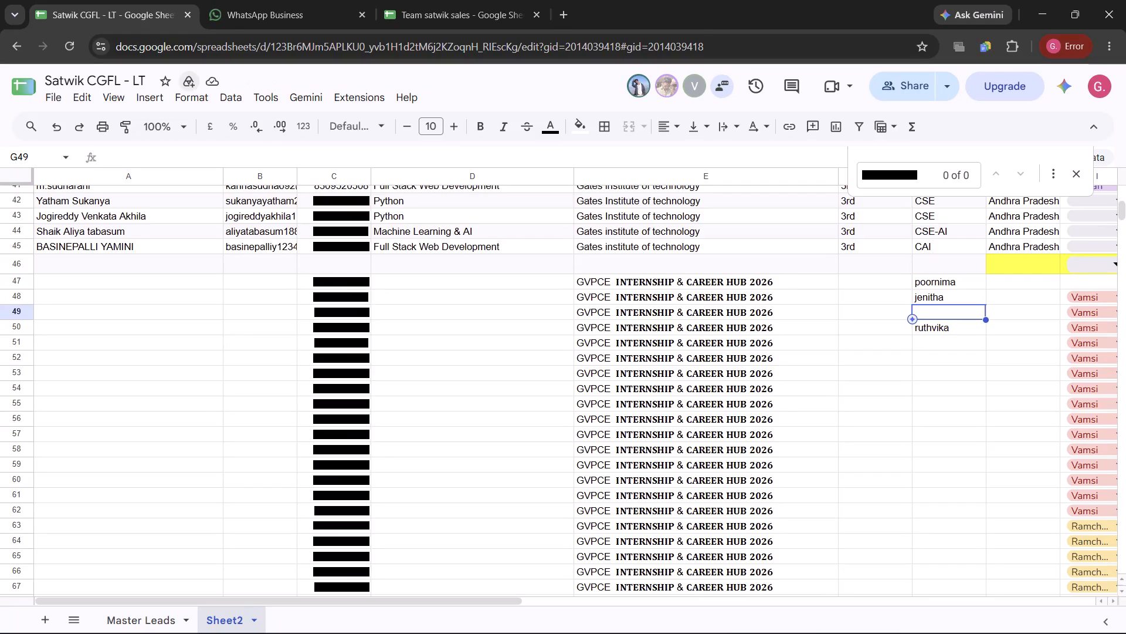
{"action": "type", "text": "sathvika"}
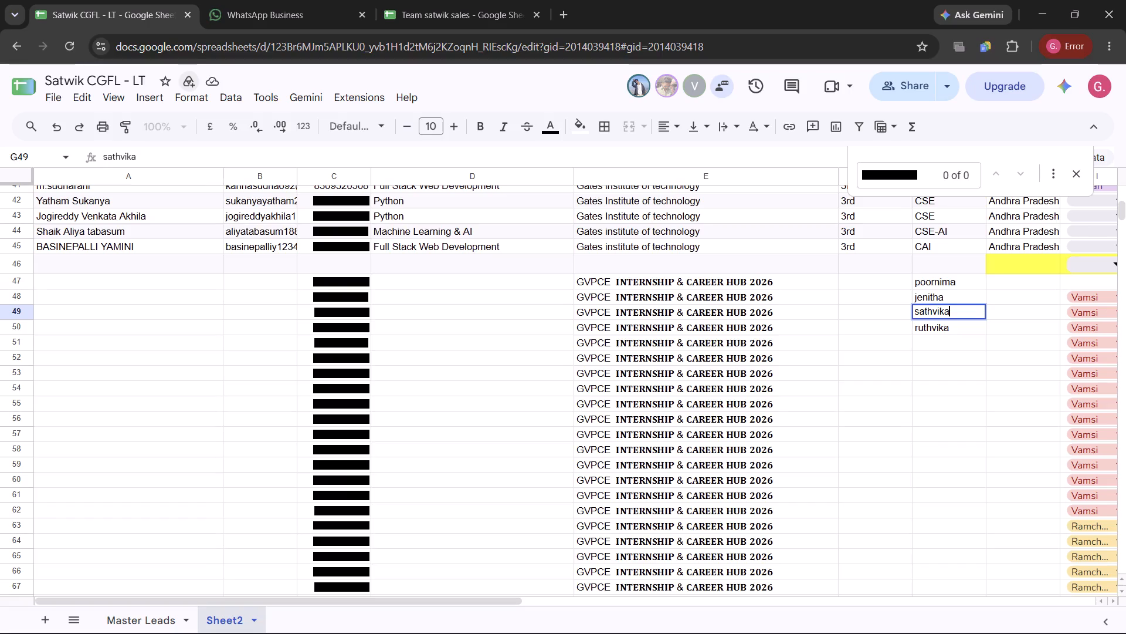
{"action": "key", "text": "Left"}
Review the row 48 lead's Status 1 entry and the row 49 lead's contact number in column C.
{"action": "key", "text": "Up"}
{"action": "key", "text": "Right"}
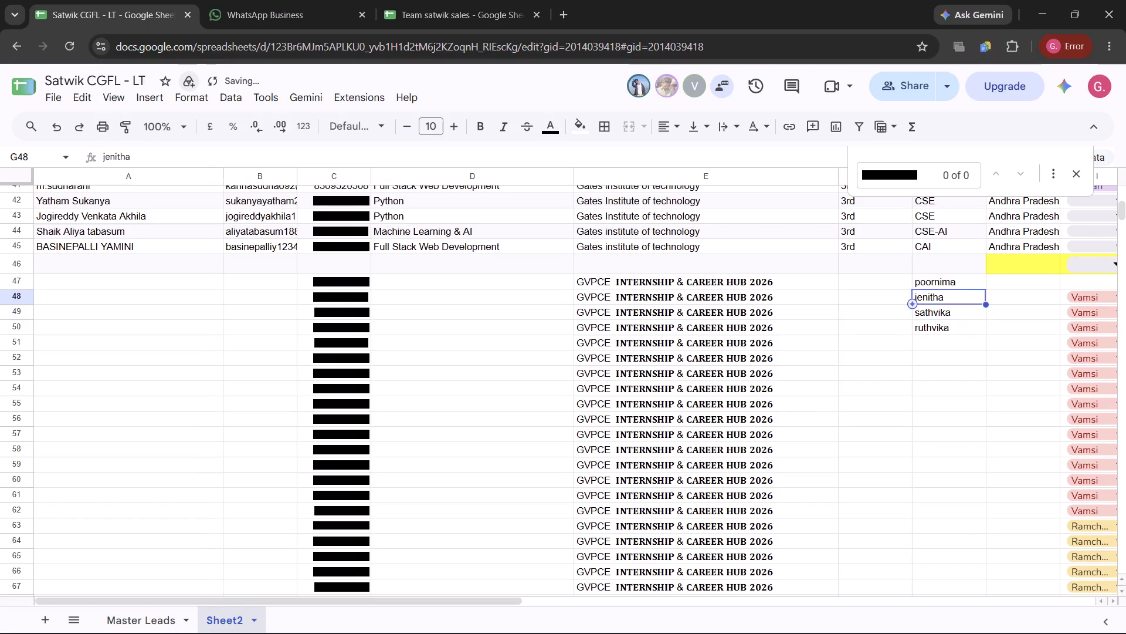
{"action": "key", "text": "Right"}
{"action": "key", "text": "Right"}
{"action": "key", "text": "Right"}
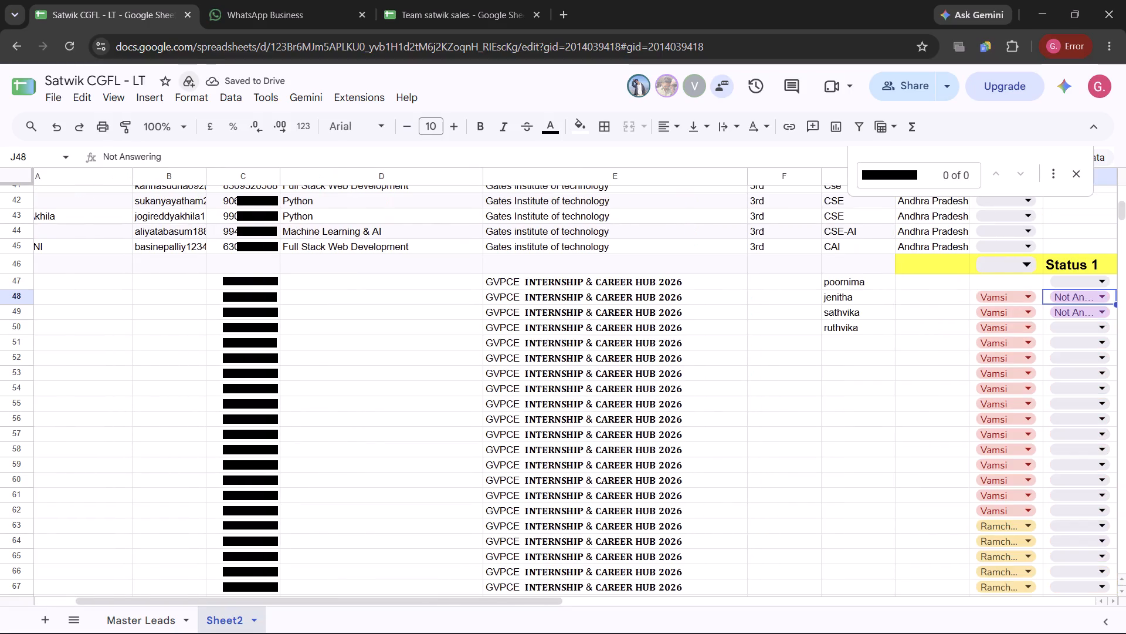
{"action": "key", "text": "Left"}
{"action": "key", "text": "Left"}
{"action": "key", "text": "Left"}
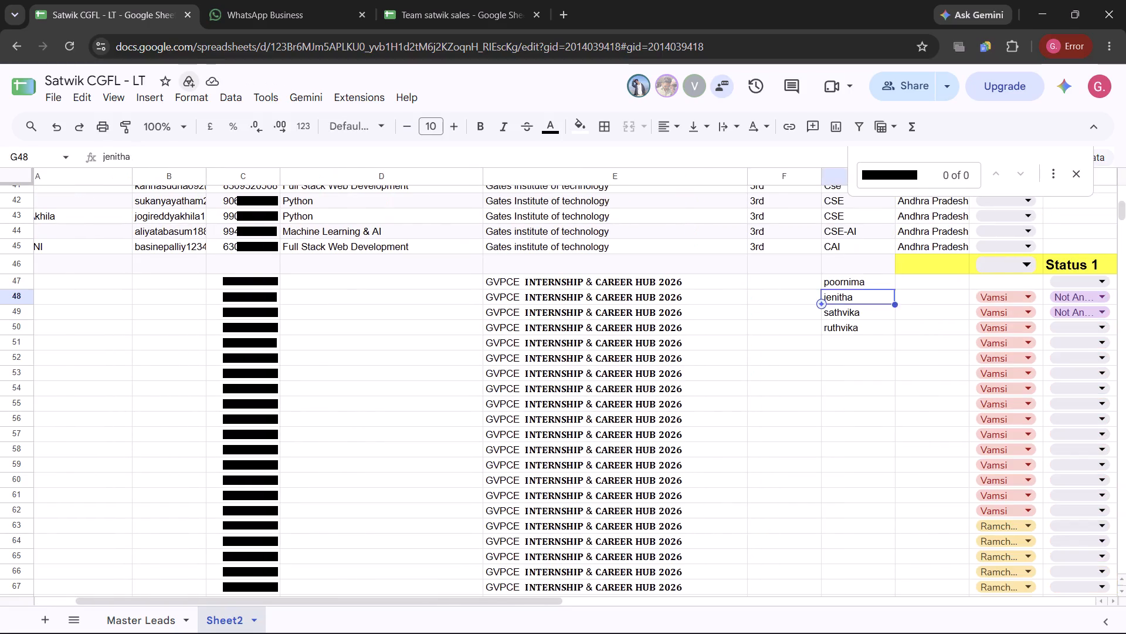
{"action": "key", "text": "Left"}
{"action": "key", "text": "Left"}
{"action": "key", "text": "Left"}
{"action": "key", "text": "Down"}
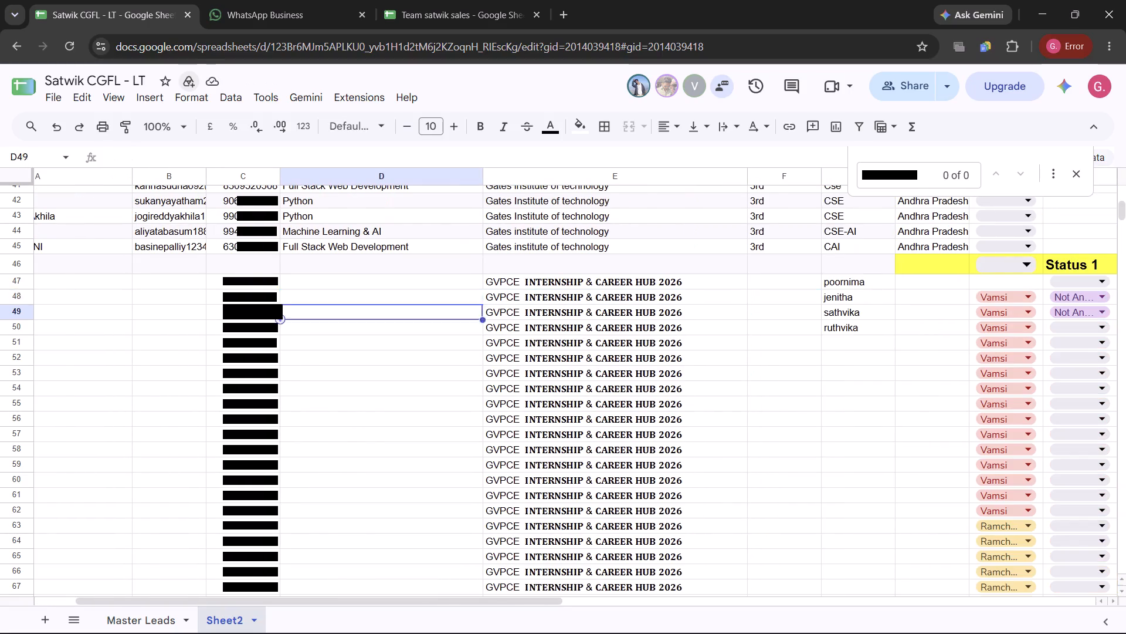
{"action": "key", "text": "Left"}
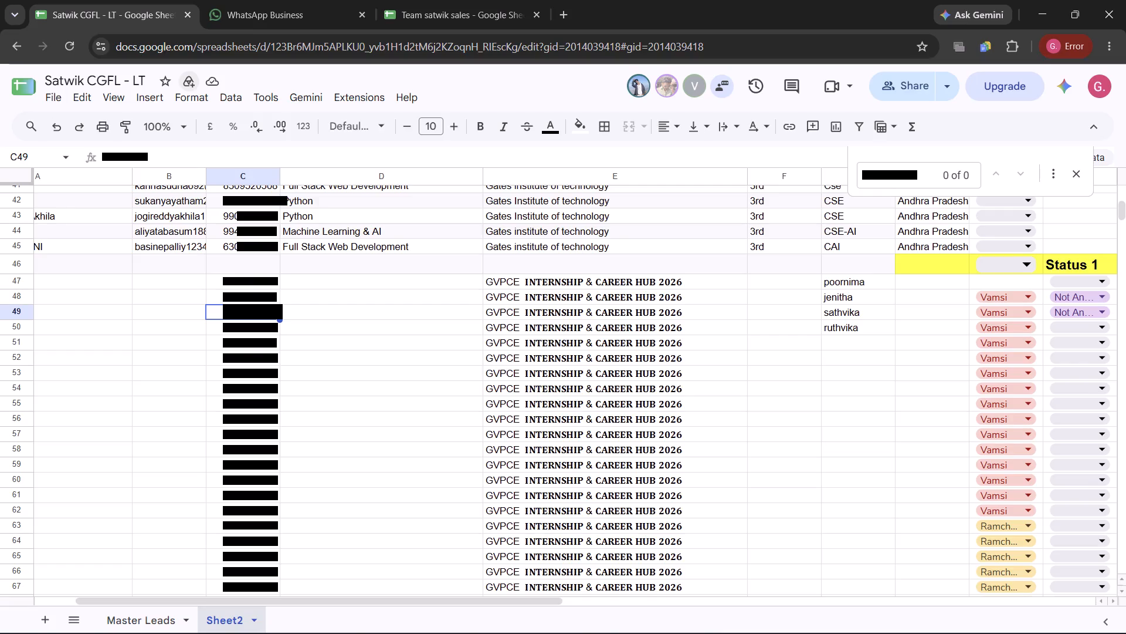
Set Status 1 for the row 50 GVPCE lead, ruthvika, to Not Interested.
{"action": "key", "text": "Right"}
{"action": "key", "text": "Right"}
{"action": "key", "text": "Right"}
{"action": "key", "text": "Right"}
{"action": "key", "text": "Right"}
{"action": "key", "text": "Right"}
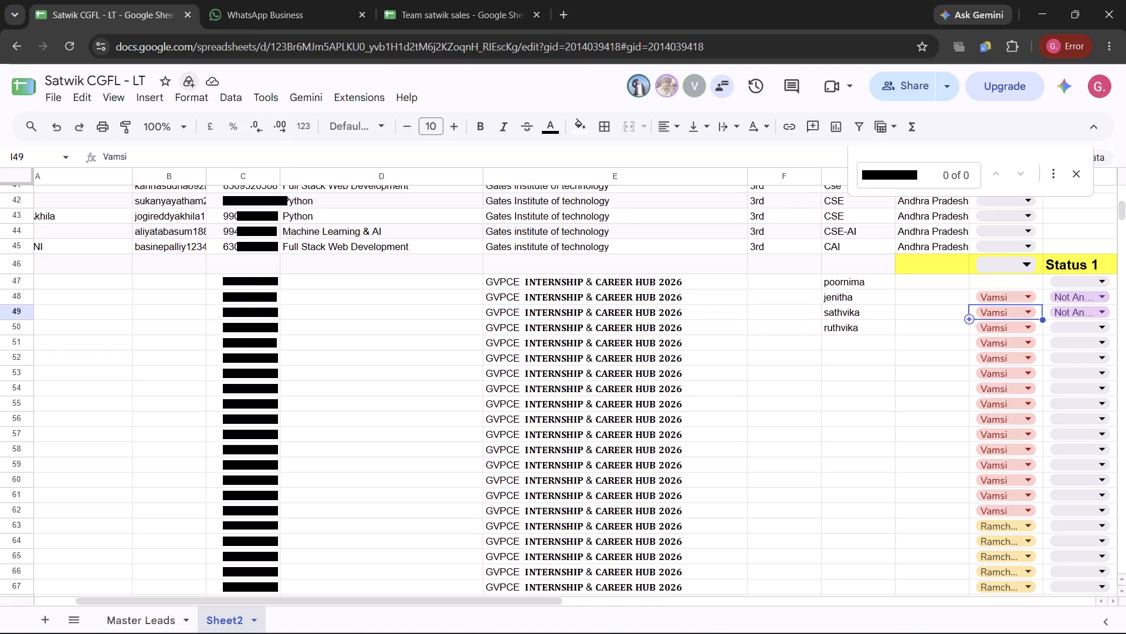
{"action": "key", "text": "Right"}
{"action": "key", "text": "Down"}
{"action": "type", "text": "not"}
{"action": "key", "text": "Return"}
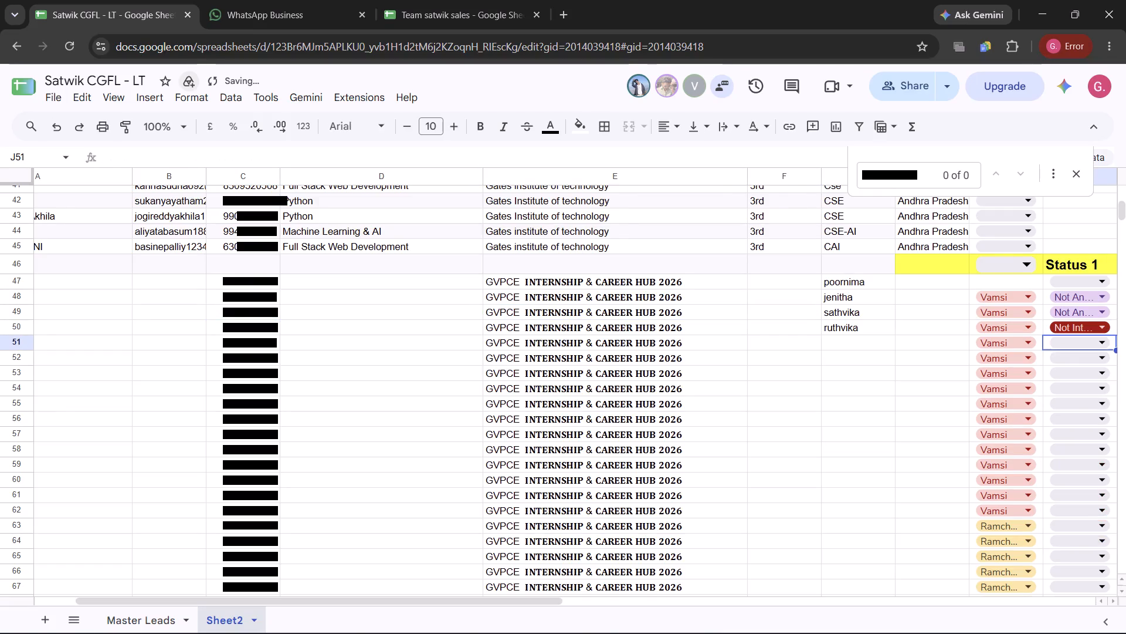
{"action": "key", "text": "Up"}
{"action": "key", "text": "space"}
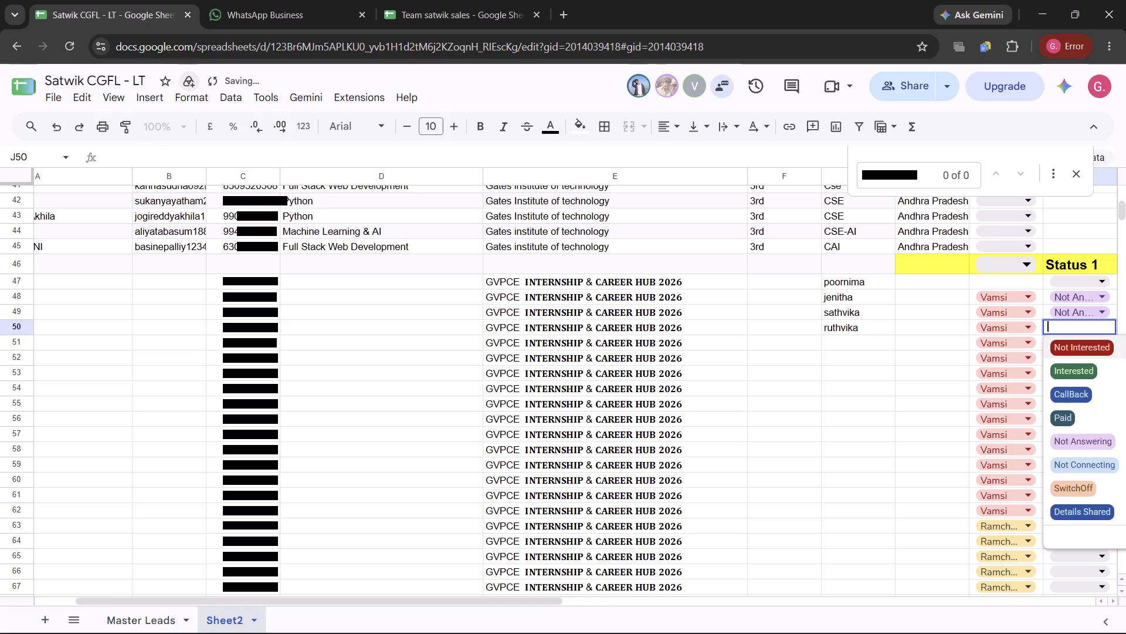
{"action": "key", "text": "Down"}
{"action": "key", "text": "Down"}
{"action": "key", "text": "Down"}
{"action": "key", "text": "Down"}
{"action": "key", "text": "Return"}
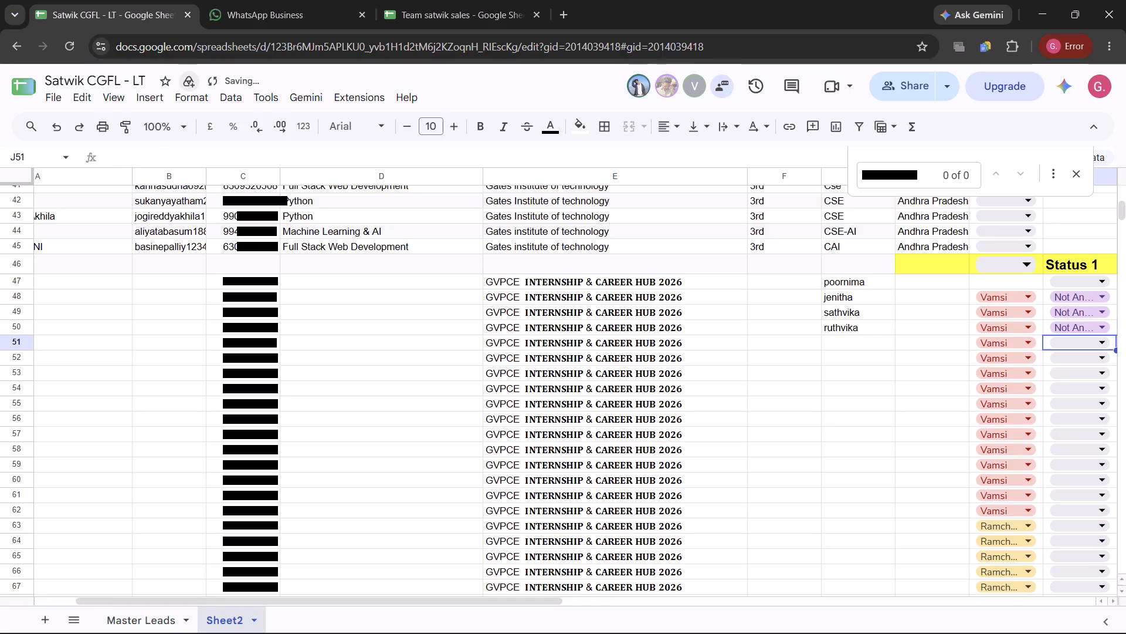
Set Status 1 for the row 47 GVPCE lead, poornima, to Not Answering.
{"action": "key", "text": "Up"}
{"action": "key", "text": "Up"}
{"action": "key", "text": "Up"}
{"action": "key", "text": "Up"}
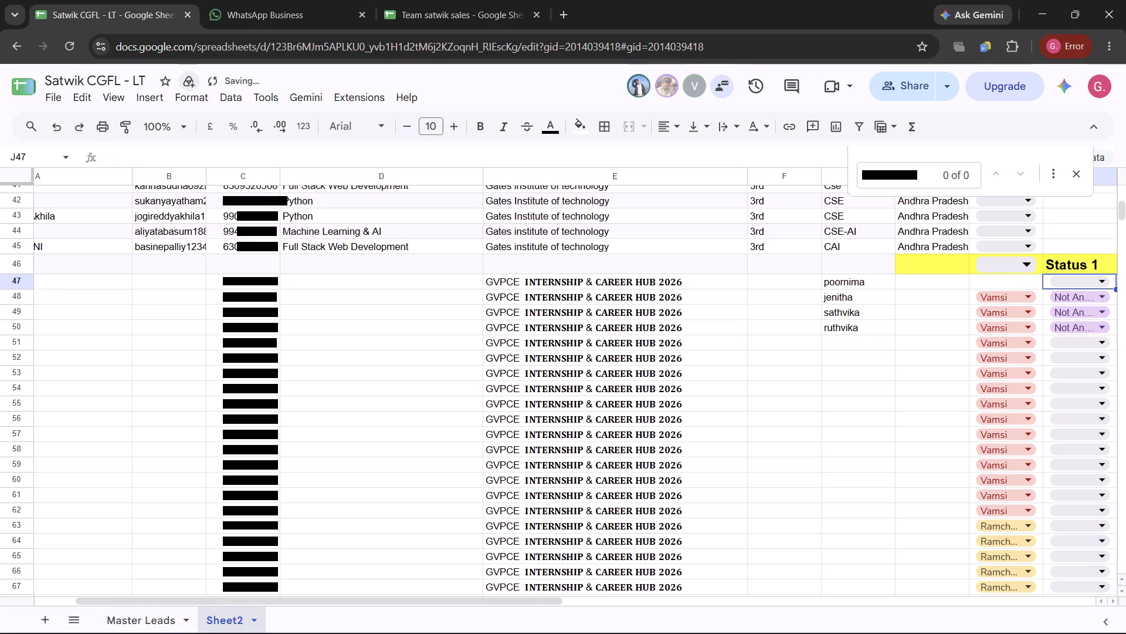
{"action": "key", "text": "space"}
{"action": "key", "text": "Down"}
{"action": "key", "text": "Down"}
{"action": "key", "text": "Down"}
{"action": "key", "text": "Down"}
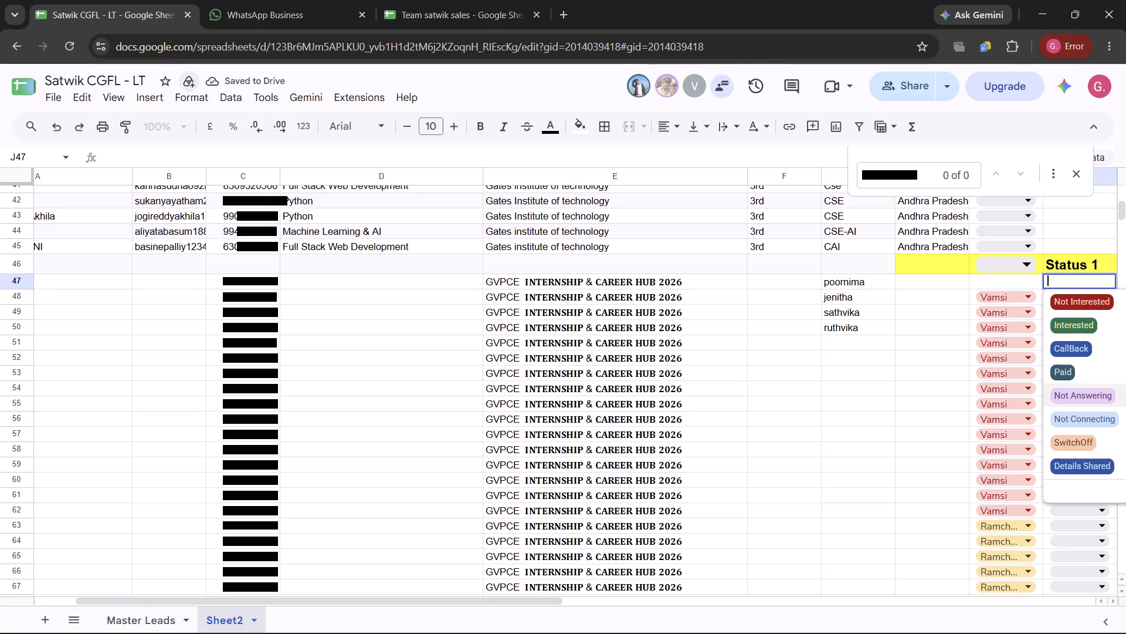
{"action": "key", "text": "Return"}
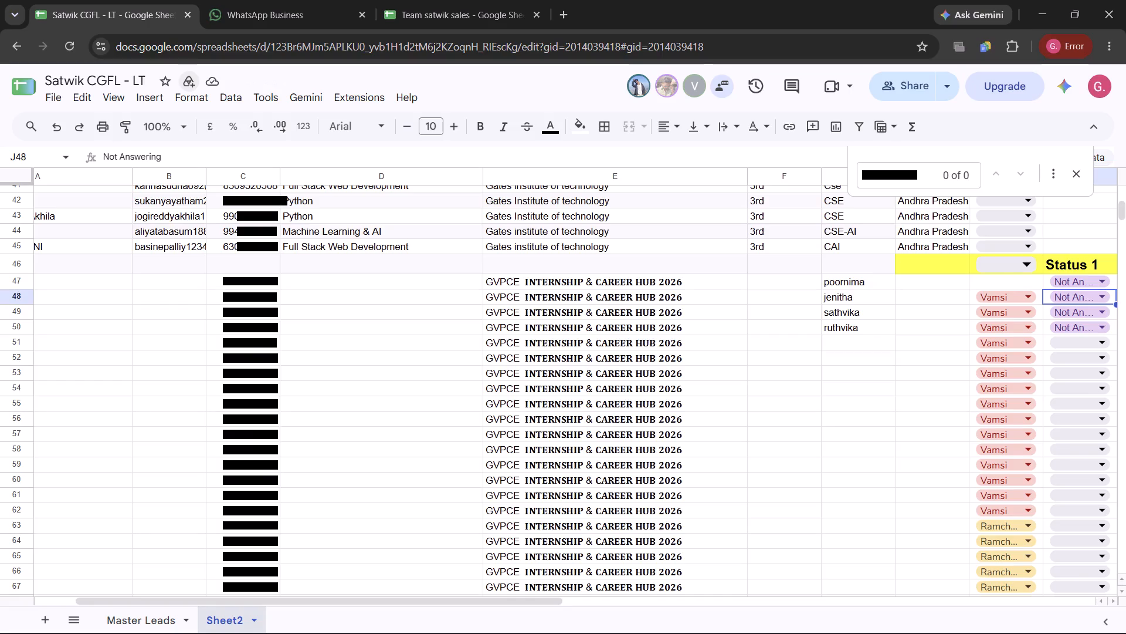
Fill the Vamsi assignment in column I upward from rows 48 and 49 into the row 47 GVPCE lead.
{"action": "key", "text": "Down"}
{"action": "key", "text": "Down"}
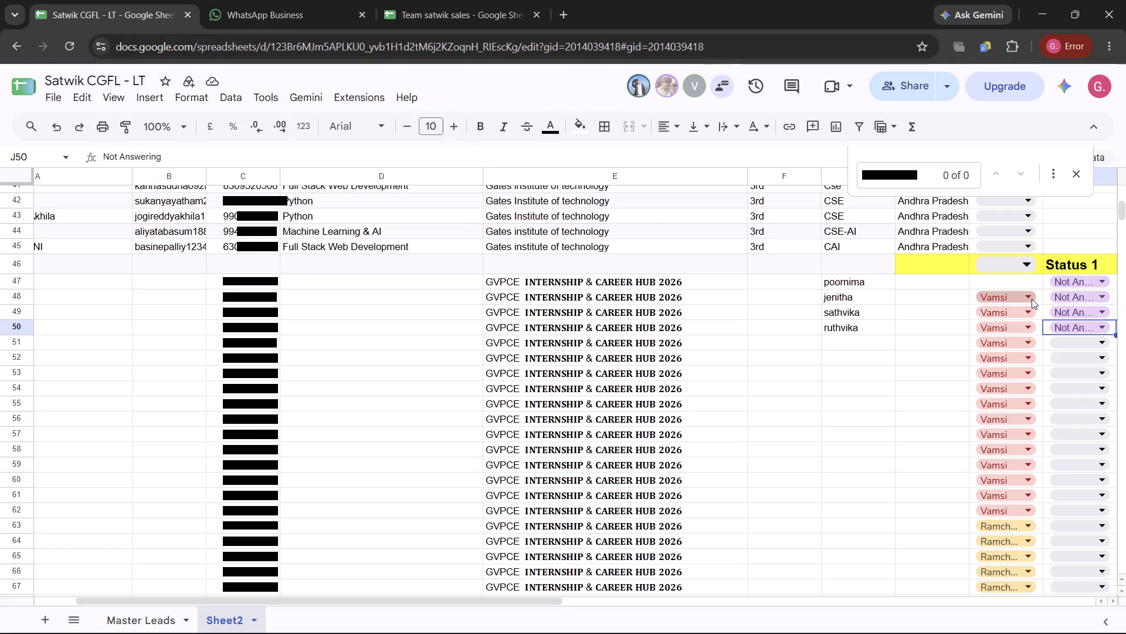
{"action": "left_click_drag", "start_coordinate": [1041, 314], "coordinate": [1034, 296]}
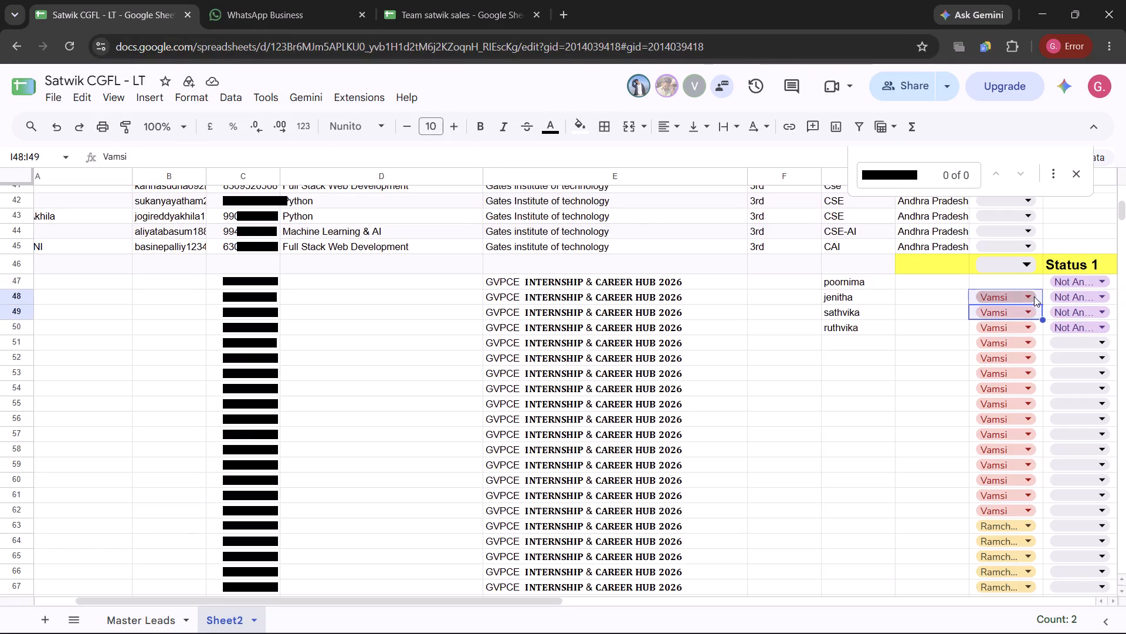
{"action": "left_click_drag", "start_coordinate": [1044, 318], "coordinate": [1040, 301]}
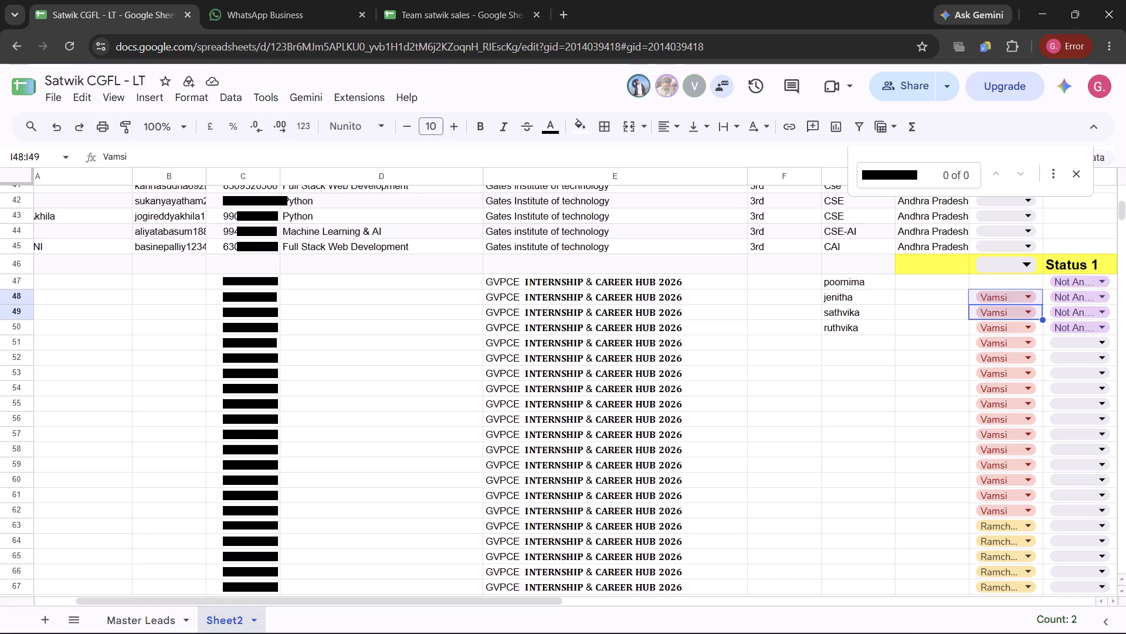
{"action": "left_click_drag", "start_coordinate": [1040, 301], "coordinate": [1035, 281]}
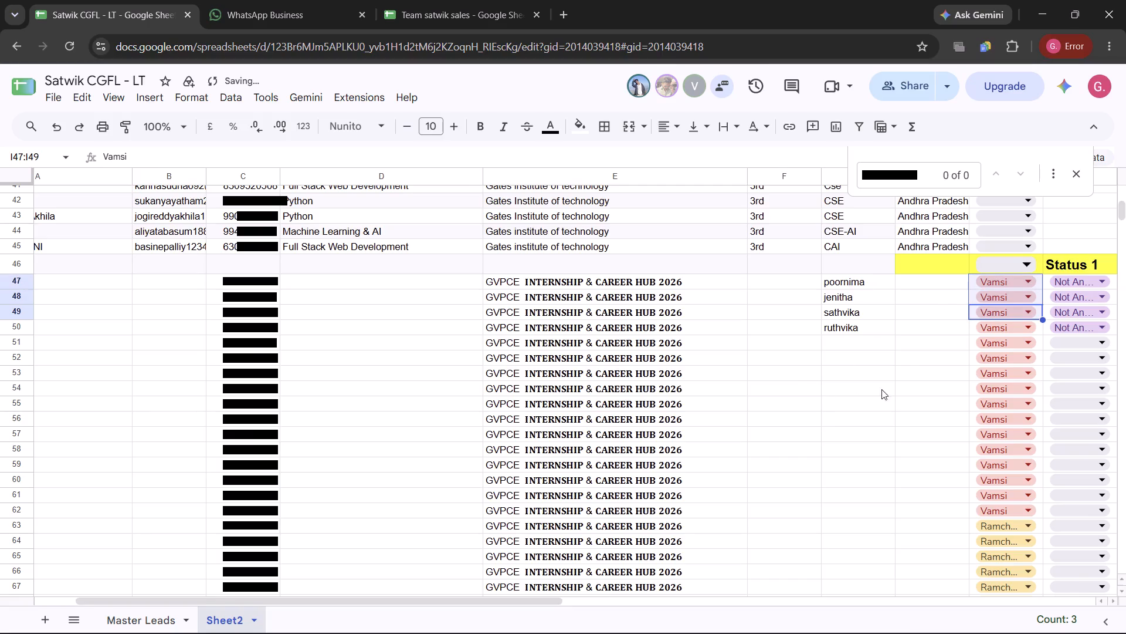
Select the empty column G name cell for the row 51 GVPCE lead.
{"action": "left_click", "coordinate": [909, 329]}
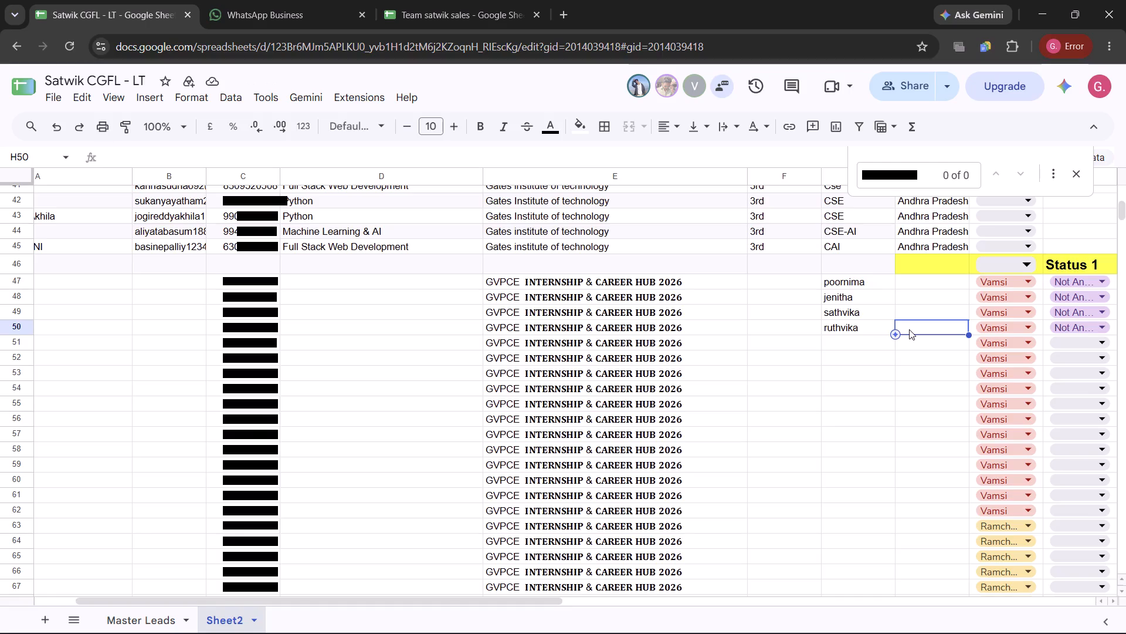
{"action": "key", "text": "Down"}
{"action": "key", "text": "Left"}
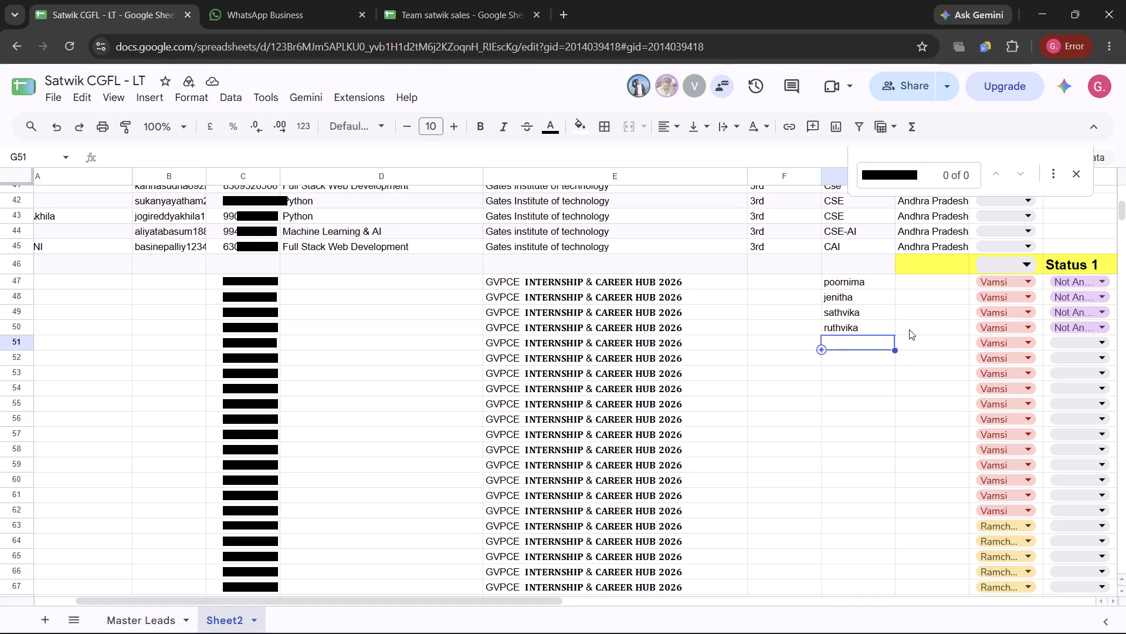
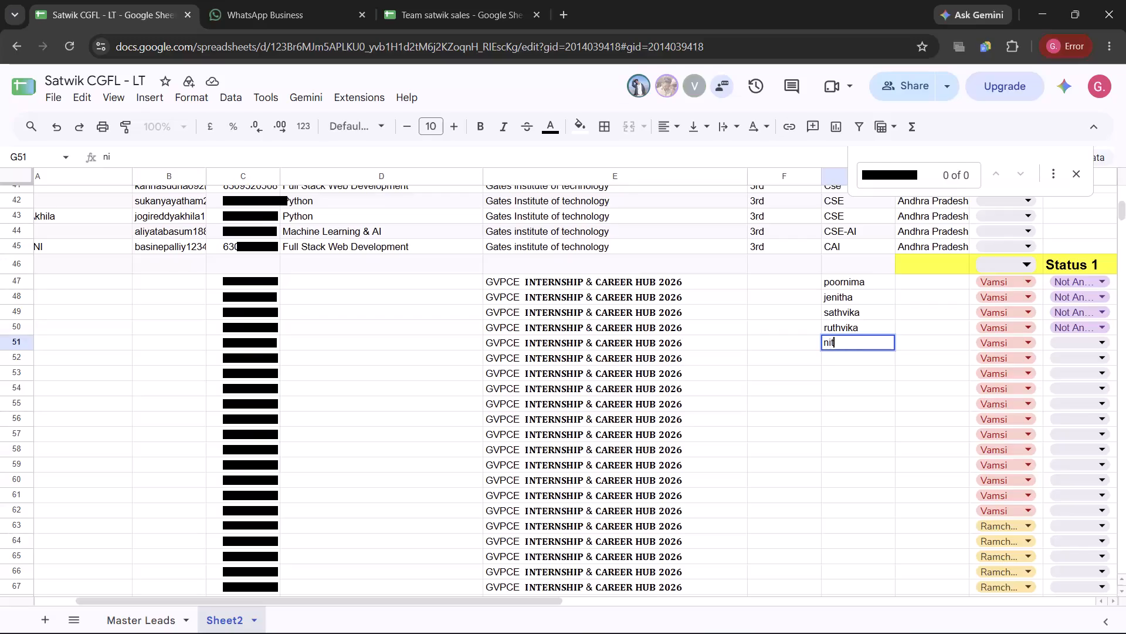
Enter nikhitha as the column G name for the row 51 GVPCE lead.
{"action": "key", "text": "BackSpace"}
{"action": "type", "text": "khitha"}
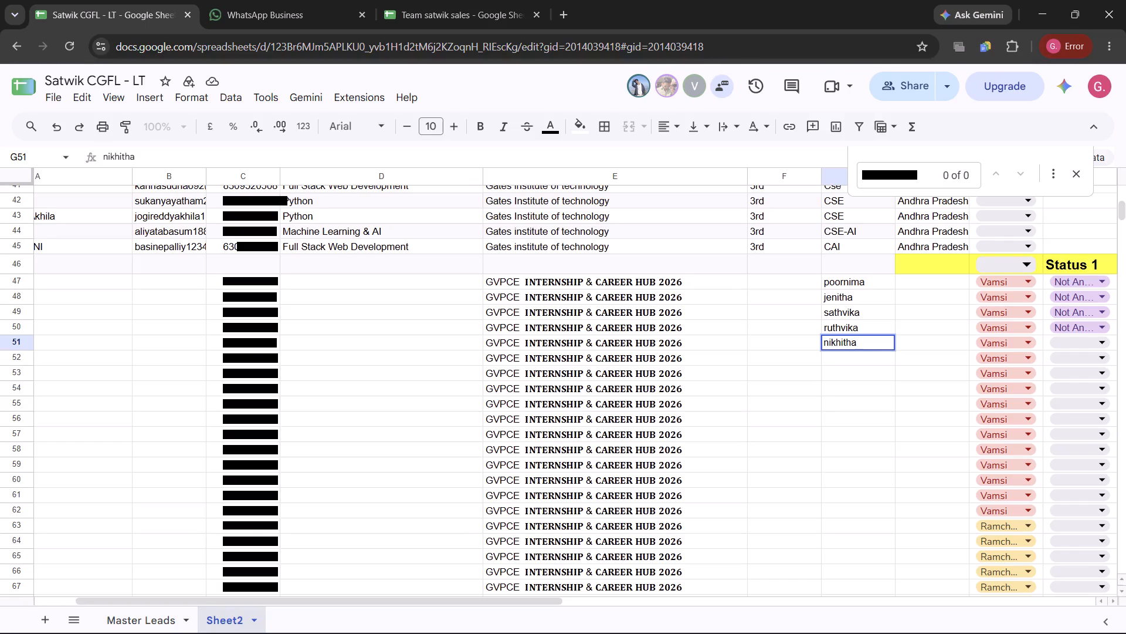
{"action": "key", "text": "Left"}
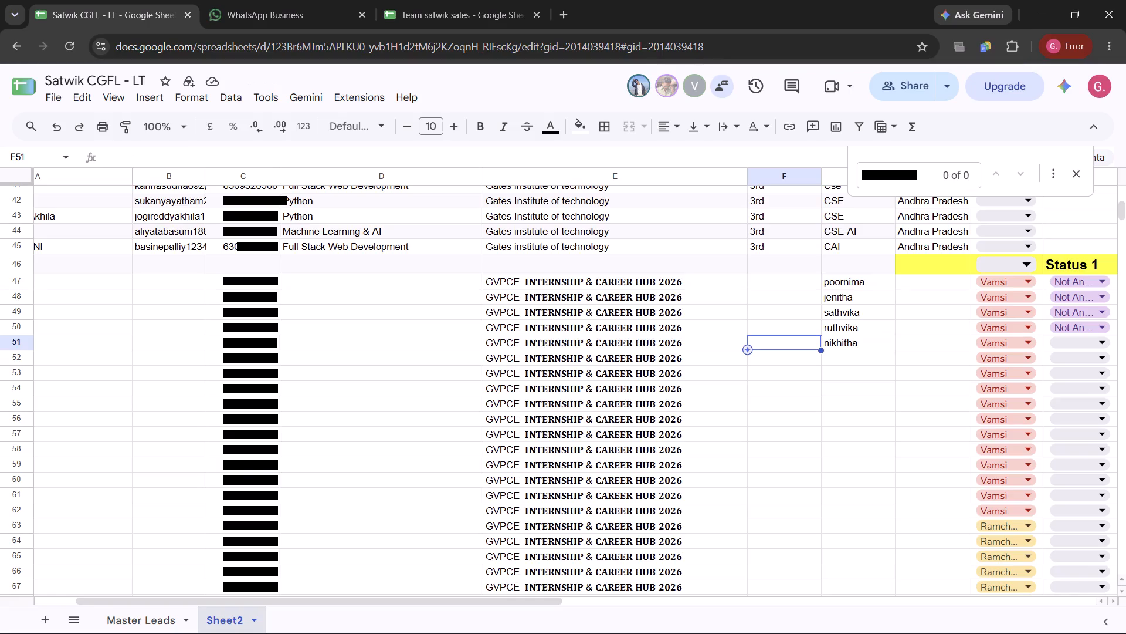
Set Status 1 for the row 51 GVPCE lead, nikhitha, to Not Interested.
{"action": "key", "text": "Right"}
{"action": "key", "text": "Right"}
{"action": "key", "text": "Right"}
{"action": "key", "text": "Right"}
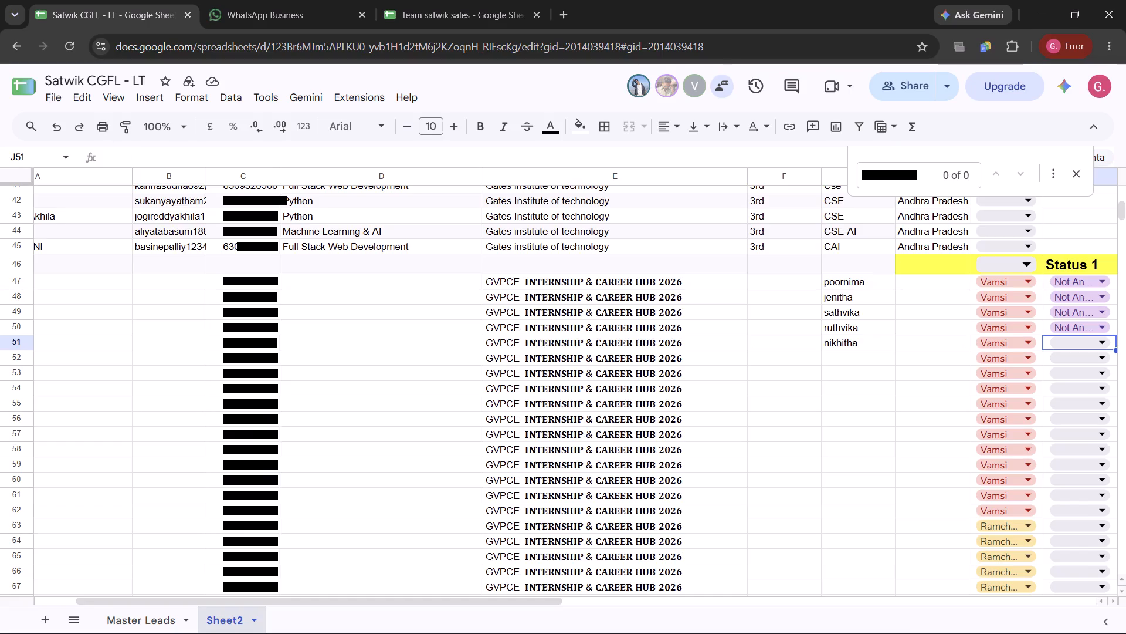
{"action": "type", "text": "not"}
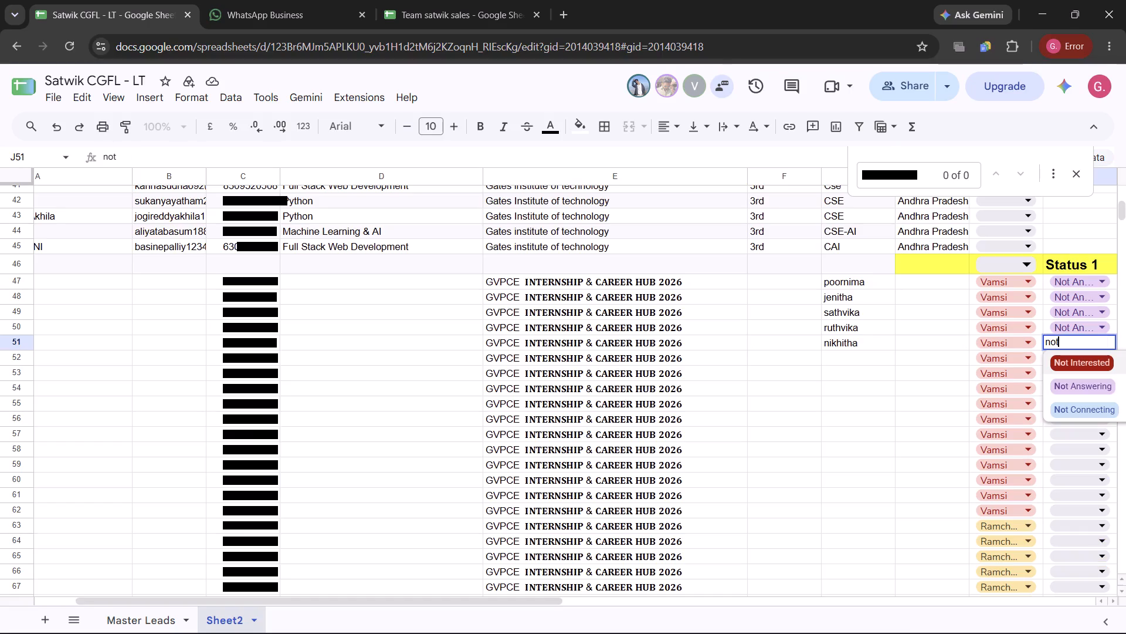
{"action": "key", "text": "Return"}
Add the first comment for nikhitha in row 51: "after telling about internship she cut thebcall".
{"action": "key", "text": "Right"}
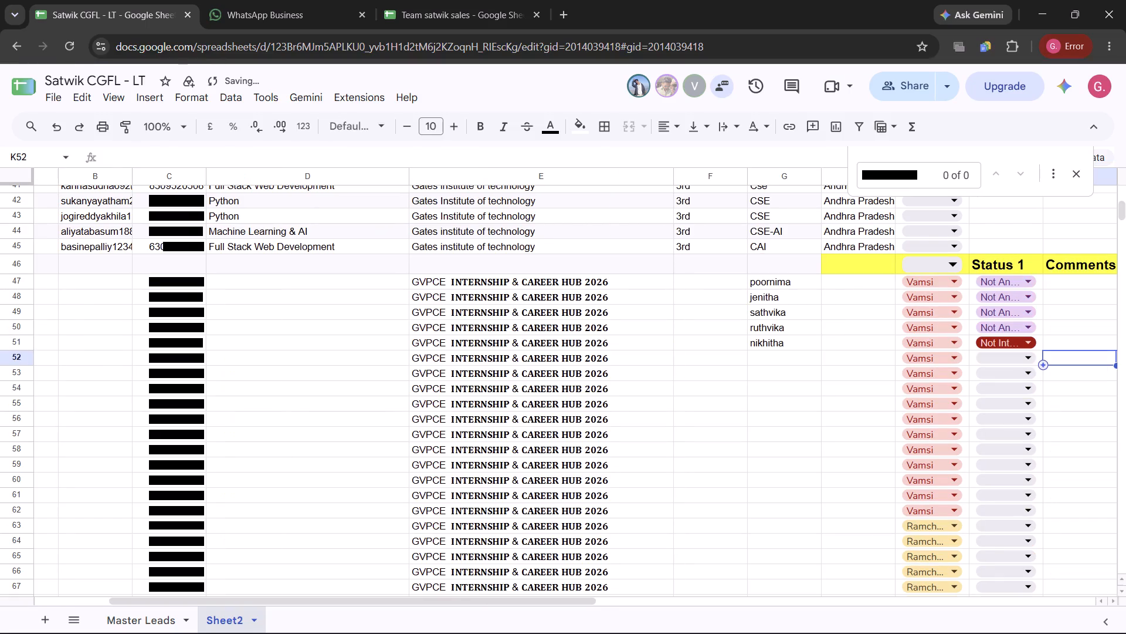
{"action": "key", "text": "Up"}
{"action": "type", "text": "after telling about internship"}
{"action": "key", "text": "space"}
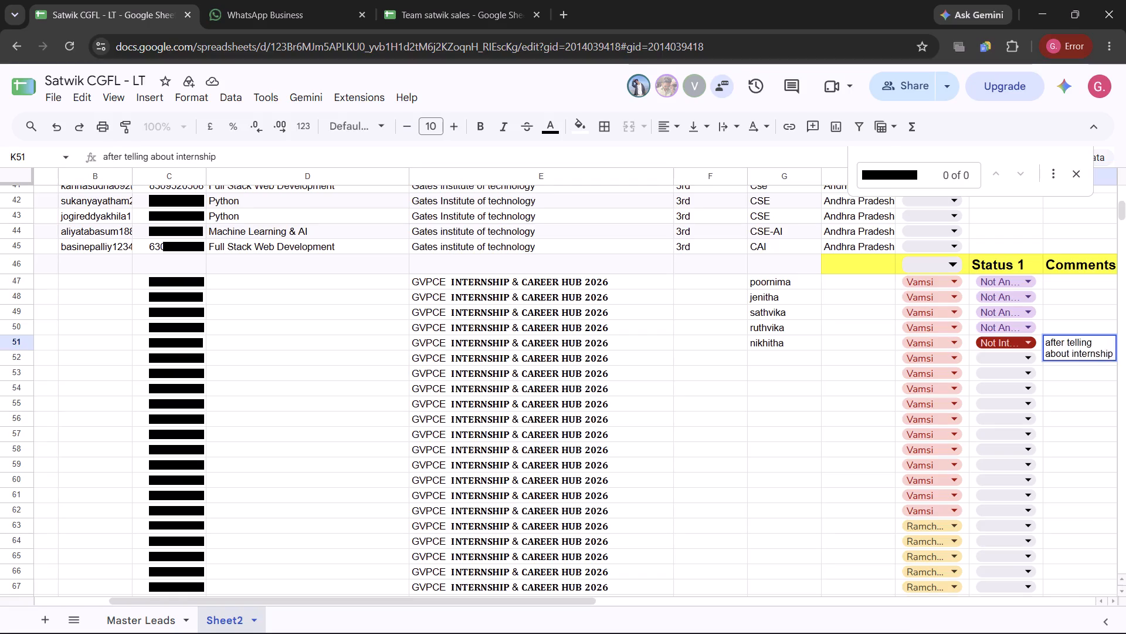
{"action": "key", "text": "space"}
{"action": "type", "text": "she"}
{"action": "key", "text": "space"}
{"action": "key", "text": "c"}
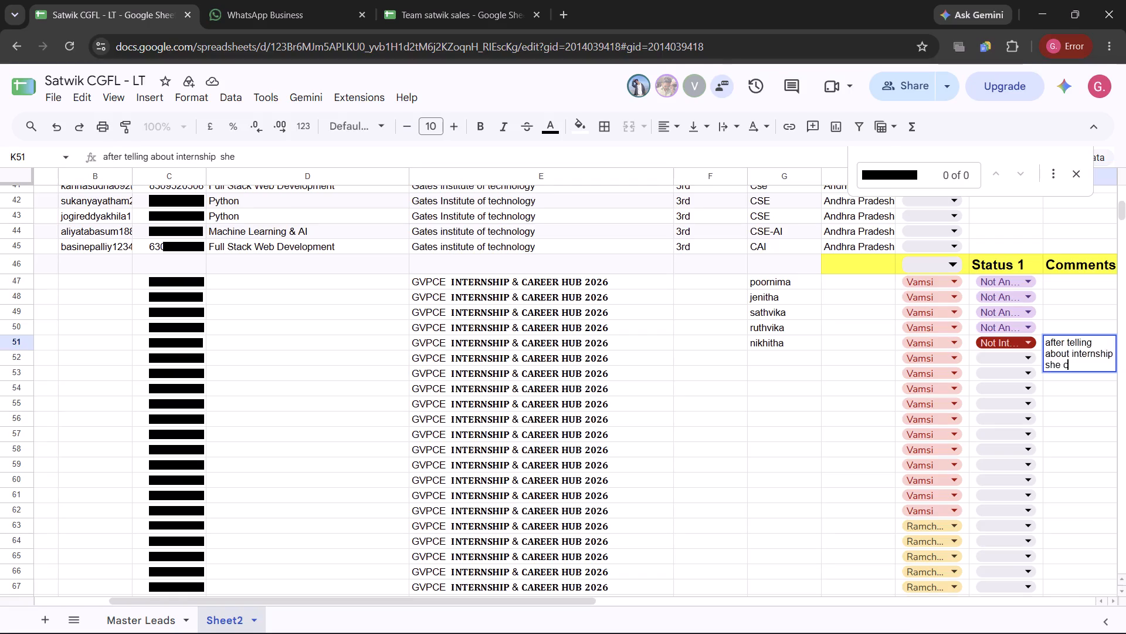
{"action": "type", "text": "ut thebcall"}
{"action": "key", "text": "space"}
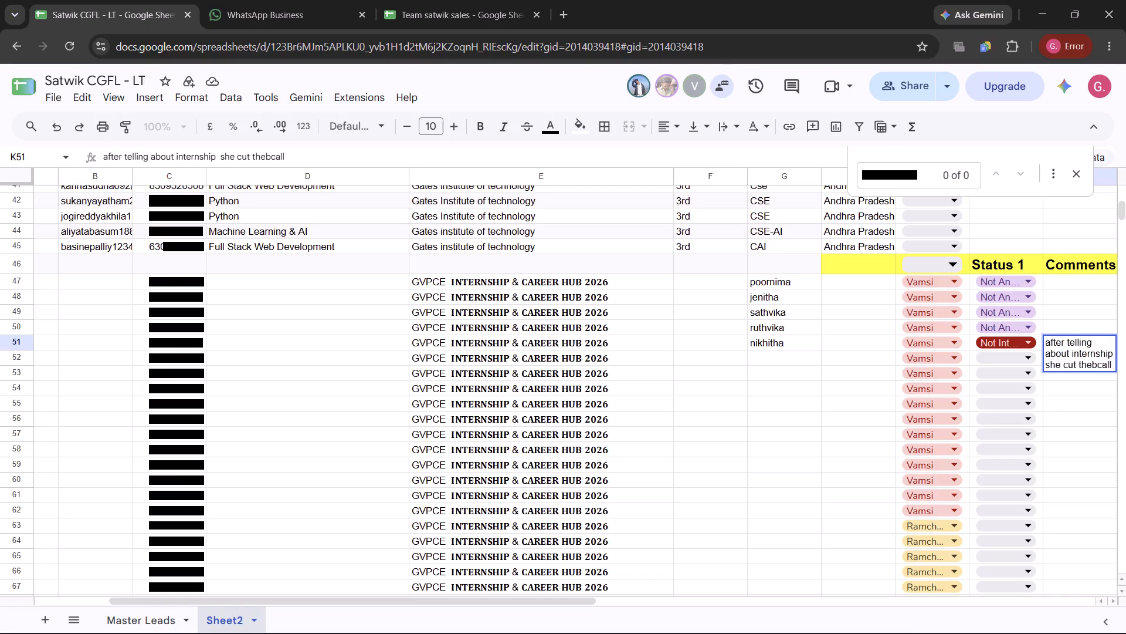
{"action": "key", "text": "Left"}
{"action": "key", "text": "Left"}
{"action": "key", "text": "Right"}
{"action": "key", "text": "Right"}
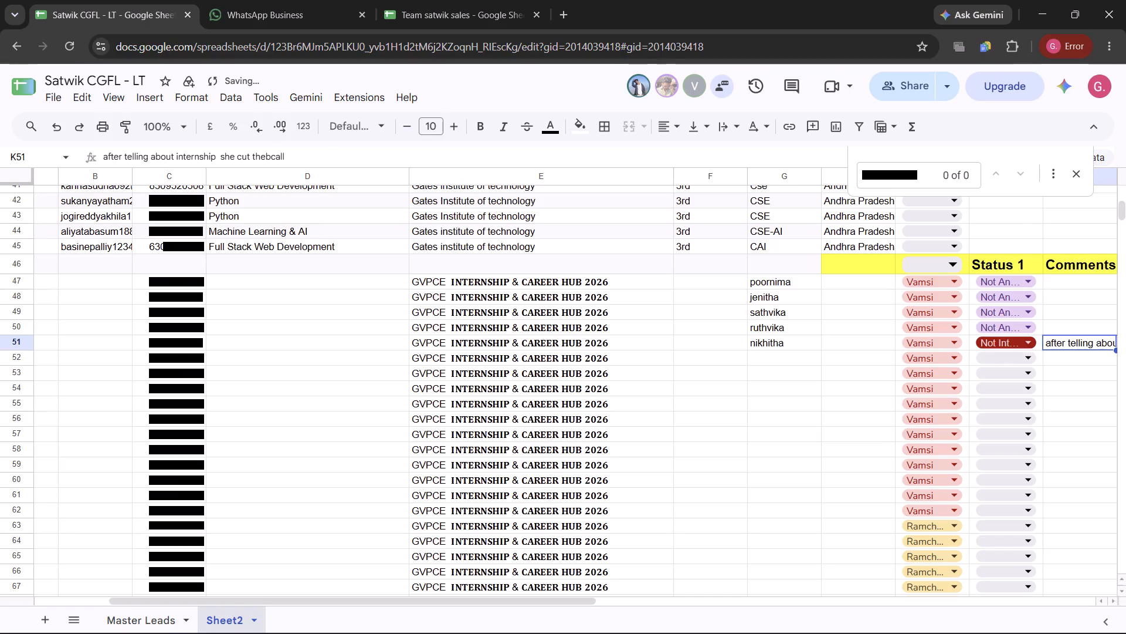
Correct "thebcall" to "the call" in the row 51 comment for nikhitha.
{"action": "scroll", "coordinate": [909, 329], "scroll_direction": "left", "scroll_amount": 2}
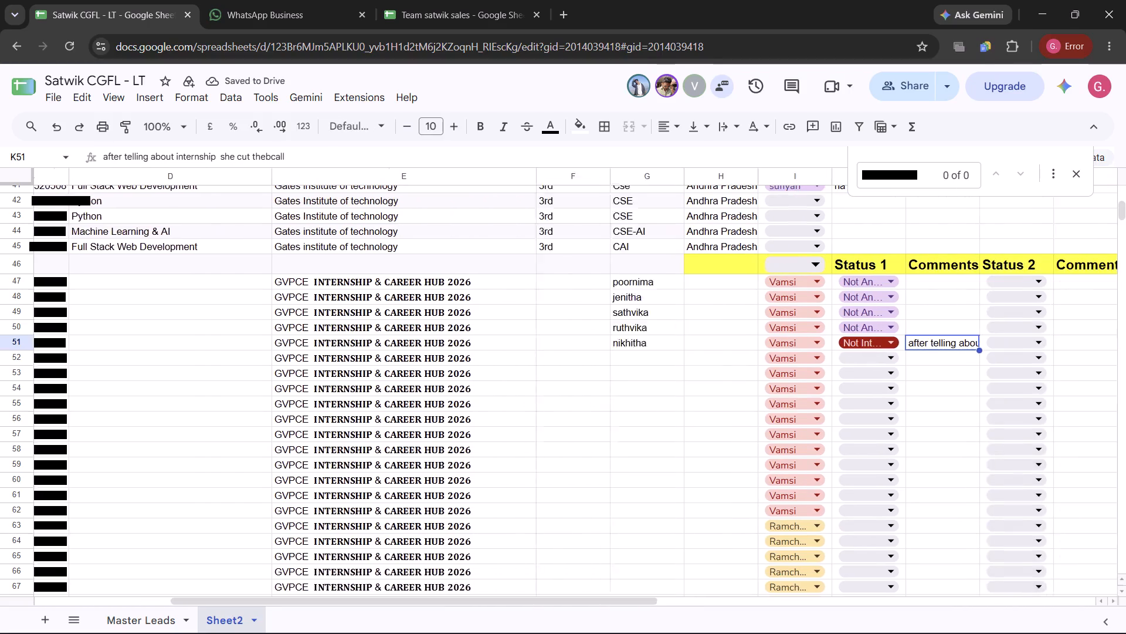
{"action": "scroll", "coordinate": [909, 329], "scroll_direction": "left", "scroll_amount": 2}
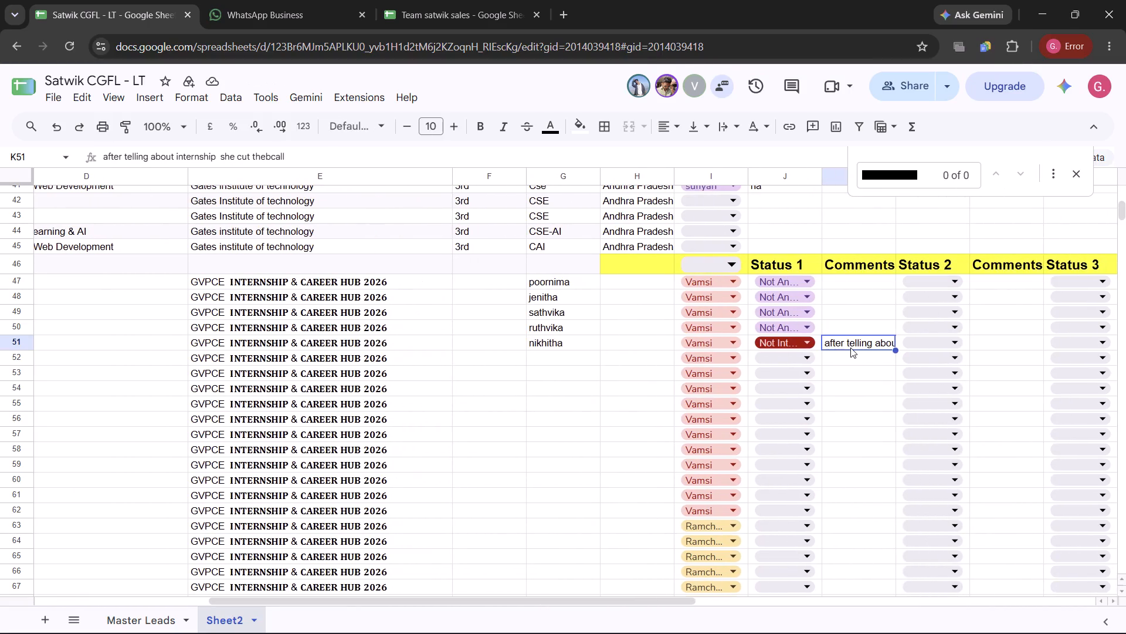
{"action": "left_click", "coordinate": [270, 153]}
{"action": "key", "text": "BackSpace"}
{"action": "key", "text": "space"}
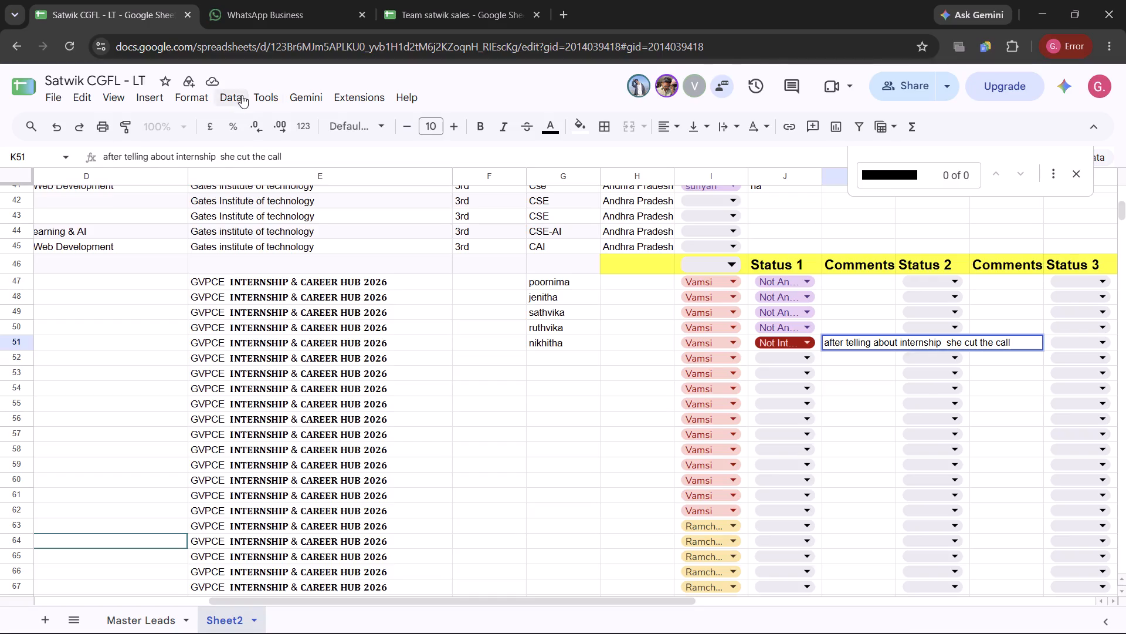
{"action": "scroll", "coordinate": [859, 419], "scroll_direction": "left", "scroll_amount": 2}
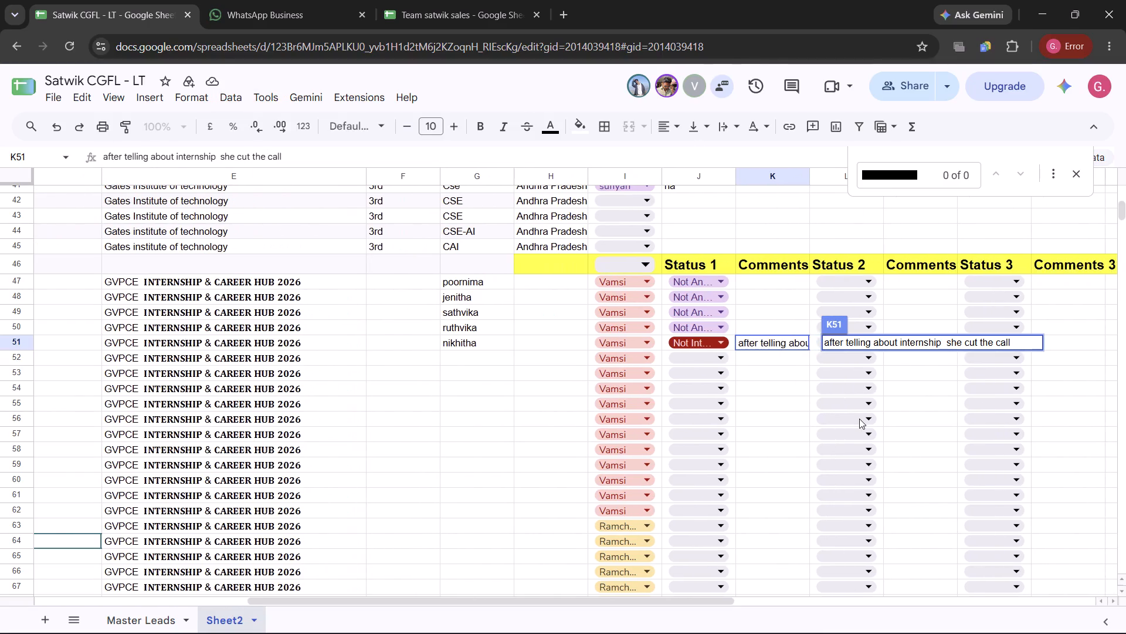
{"action": "key", "text": "Return"}
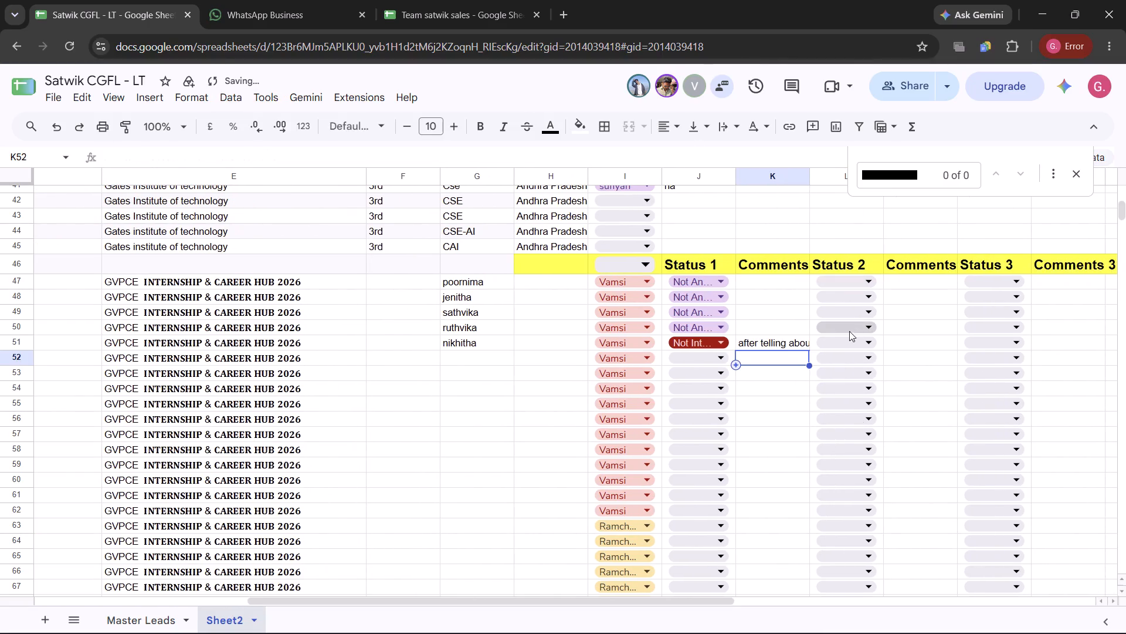
{"action": "left_click", "coordinate": [847, 339]}
{"action": "left_click", "coordinate": [849, 358]}
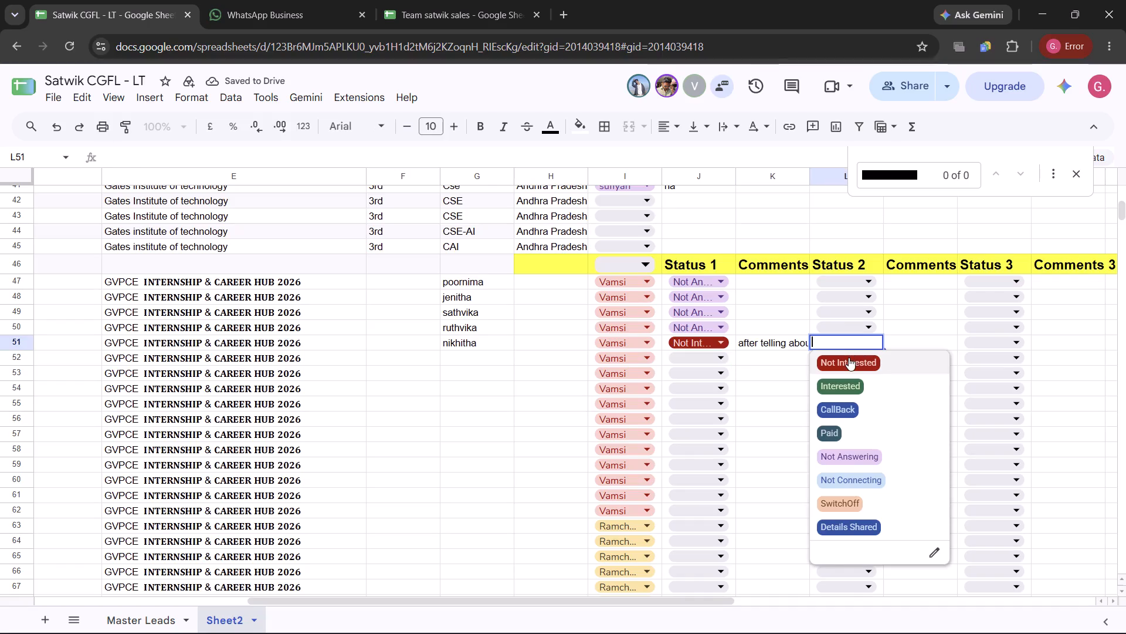
Fill the whole of row 51, nikhitha's lead, with red.
{"action": "scroll", "coordinate": [608, 345], "scroll_direction": "right", "scroll_amount": 1}
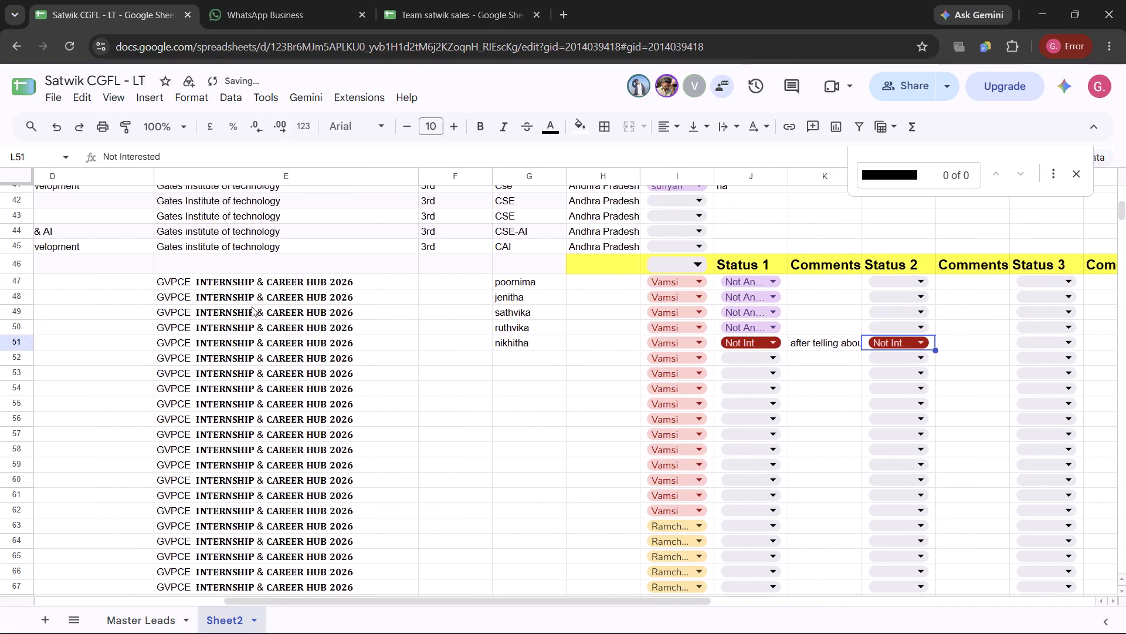
{"action": "scroll", "coordinate": [252, 306], "scroll_direction": "right", "scroll_amount": 4}
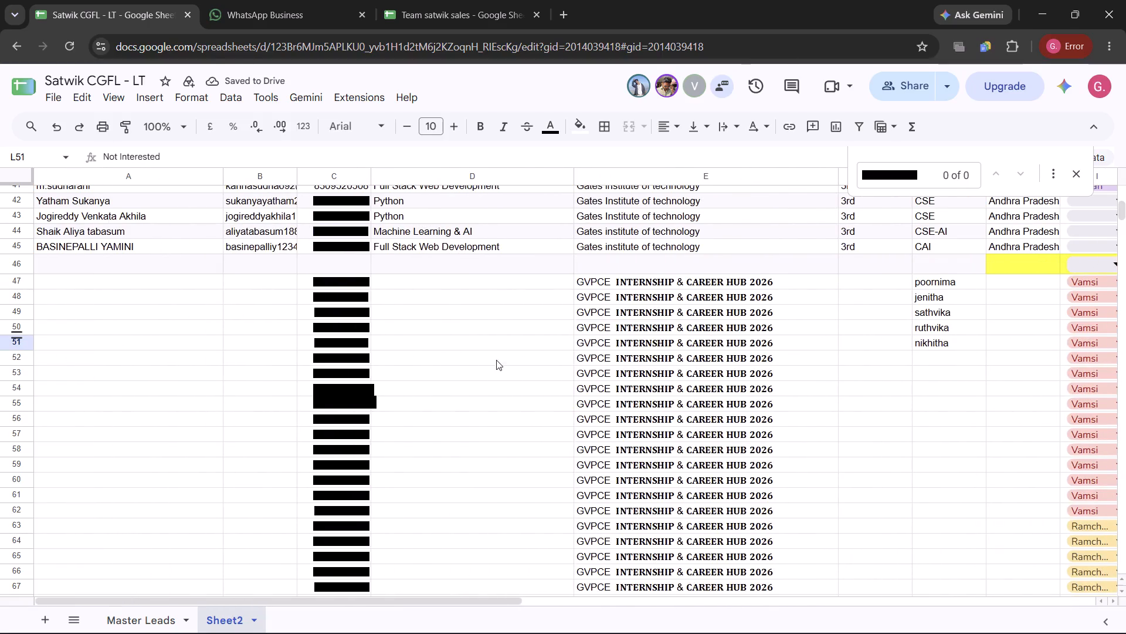
{"action": "left_click", "coordinate": [487, 346]}
{"action": "key", "text": "Left"}
{"action": "key", "text": "Left"}
{"action": "key", "text": "Left"}
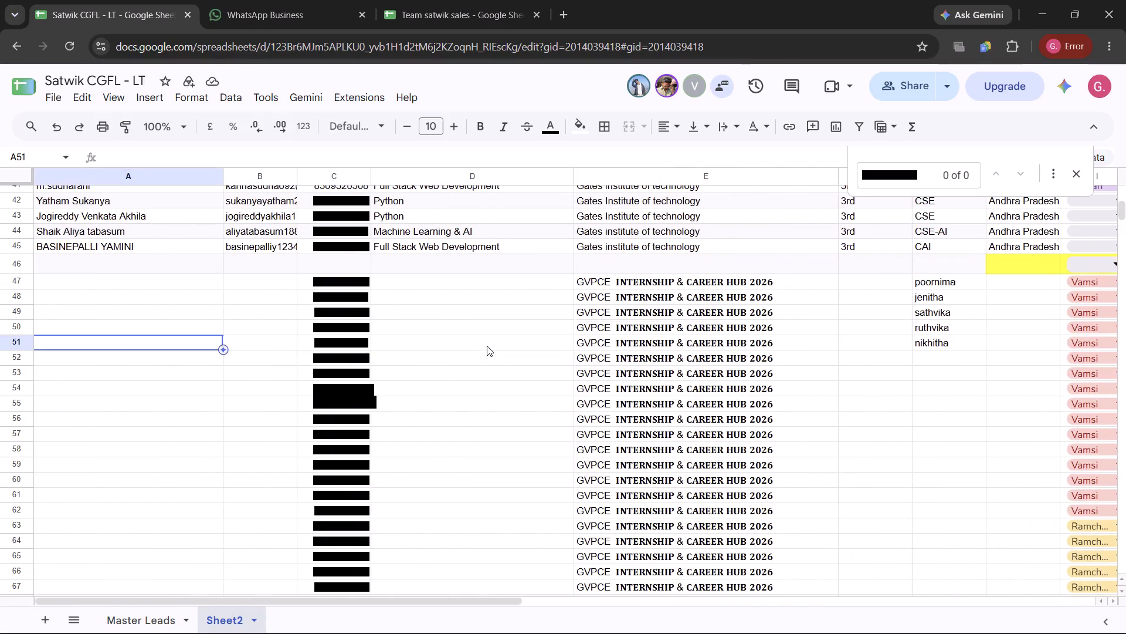
{"action": "key", "text": "Left"}
{"action": "key", "text": "Left"}
{"action": "key", "text": "Left"}
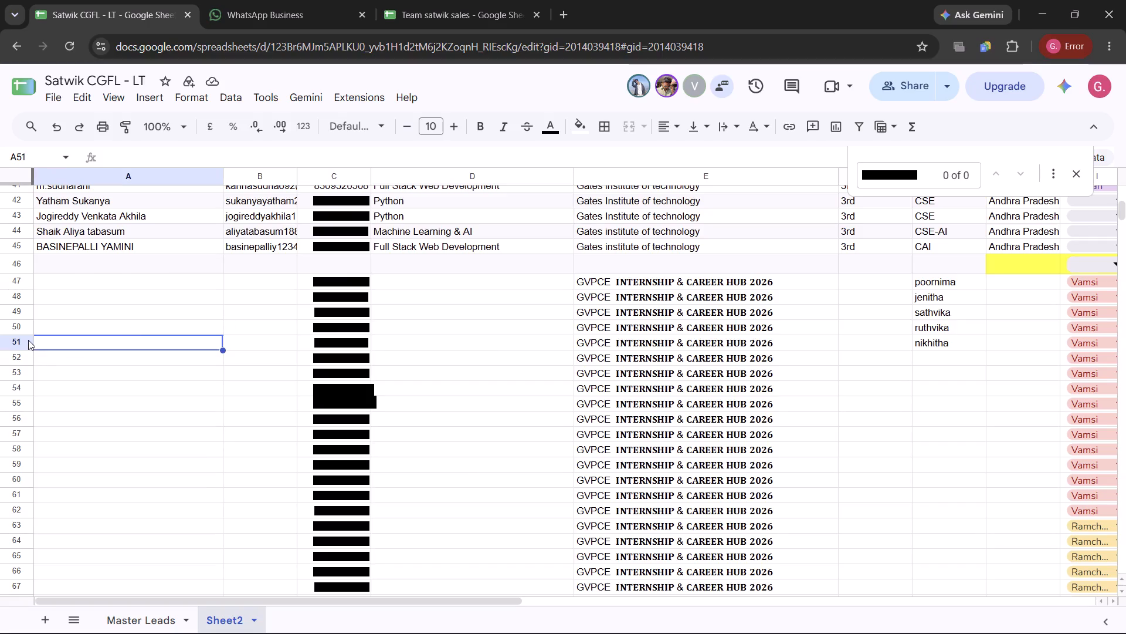
{"action": "right_click", "coordinate": [29, 340]}
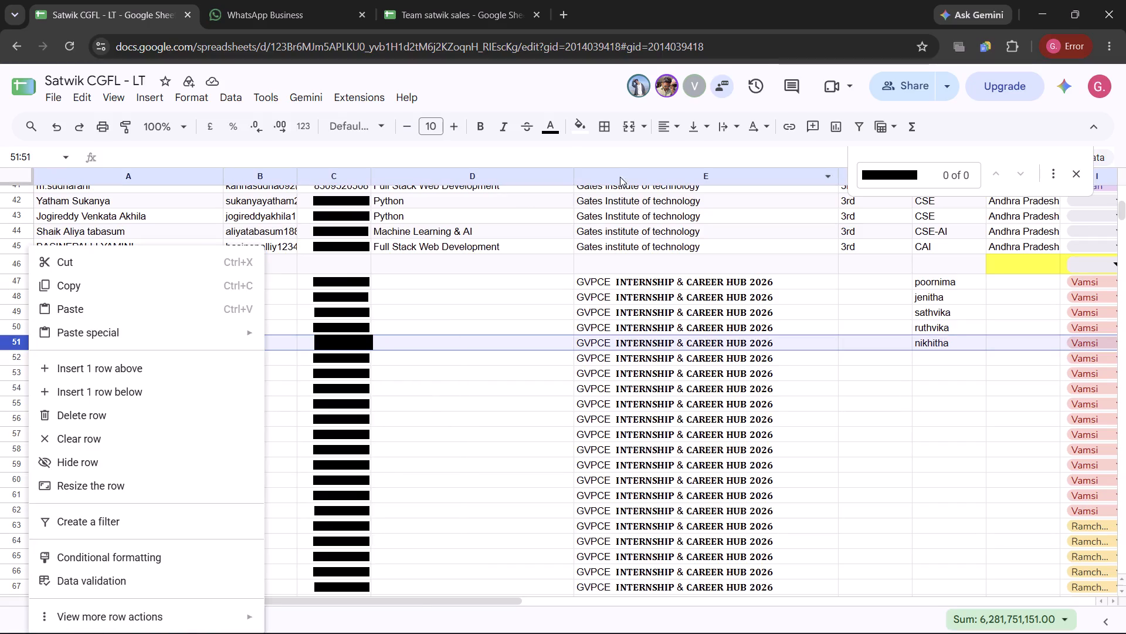
{"action": "left_click", "coordinate": [579, 124]}
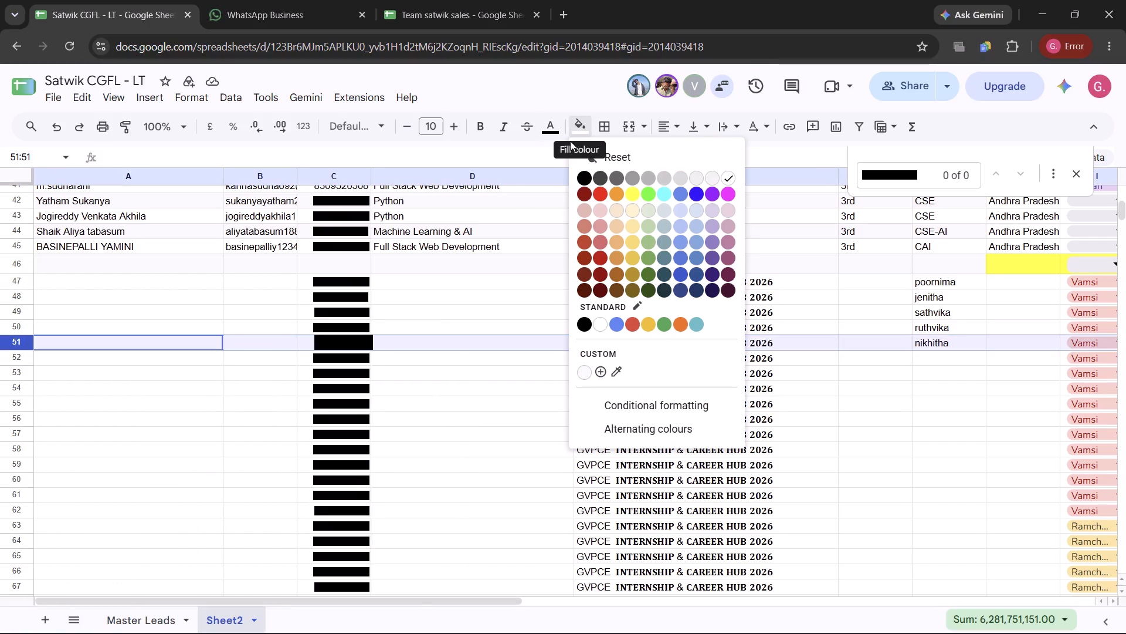
{"action": "left_click", "coordinate": [602, 191]}
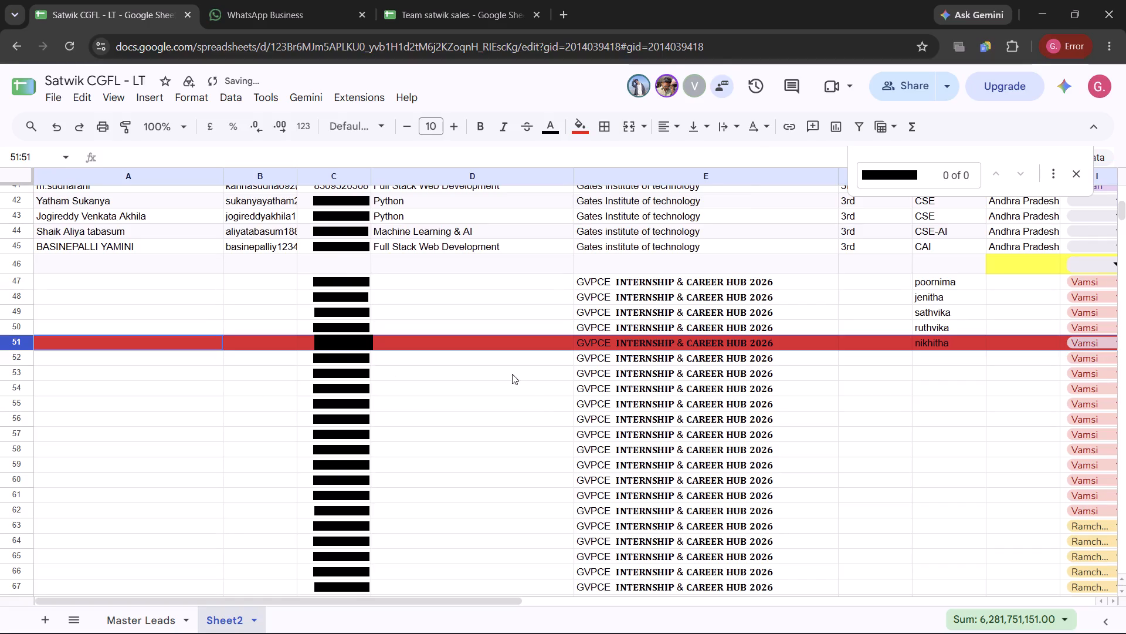
Check the row 52 GVPCE lead's phone number cell and enter varshini as its column G name.
{"action": "scroll", "coordinate": [792, 375], "scroll_direction": "left", "scroll_amount": 1}
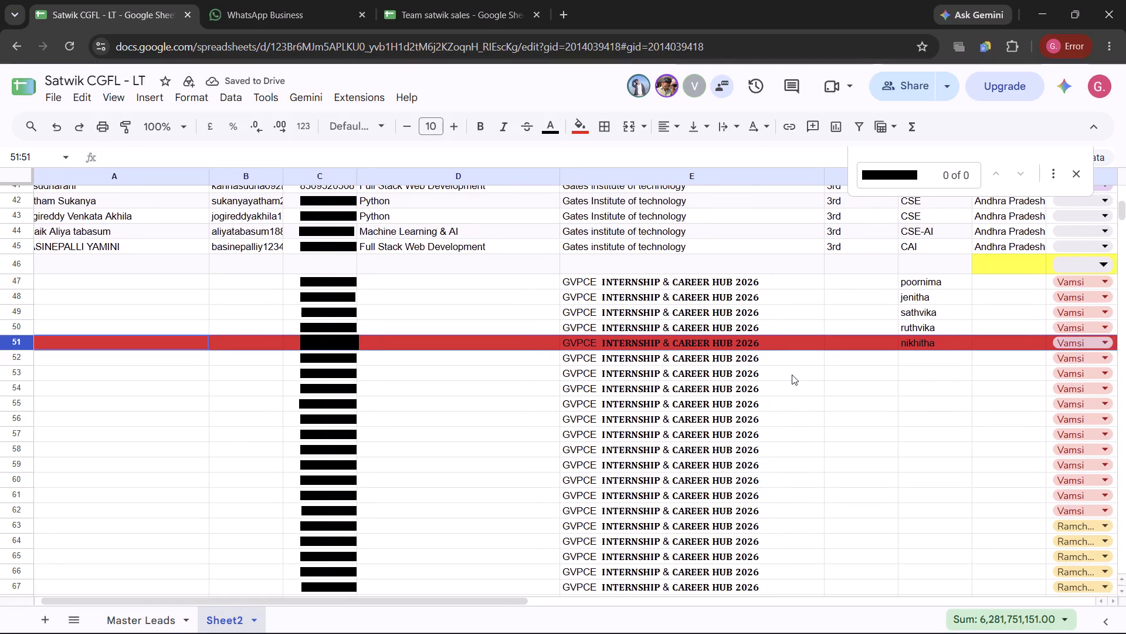
{"action": "scroll", "coordinate": [792, 375], "scroll_direction": "left", "scroll_amount": 1}
{"action": "left_click", "coordinate": [877, 355]}
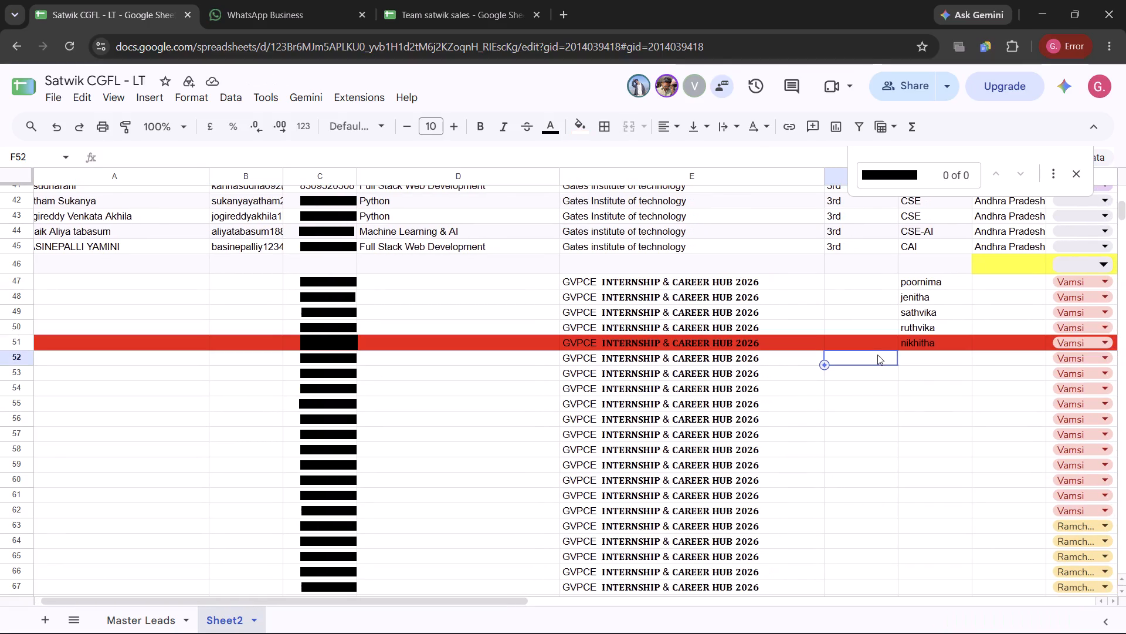
{"action": "key", "text": "Left"}
{"action": "key", "text": "Left"}
{"action": "key", "text": "Left"}
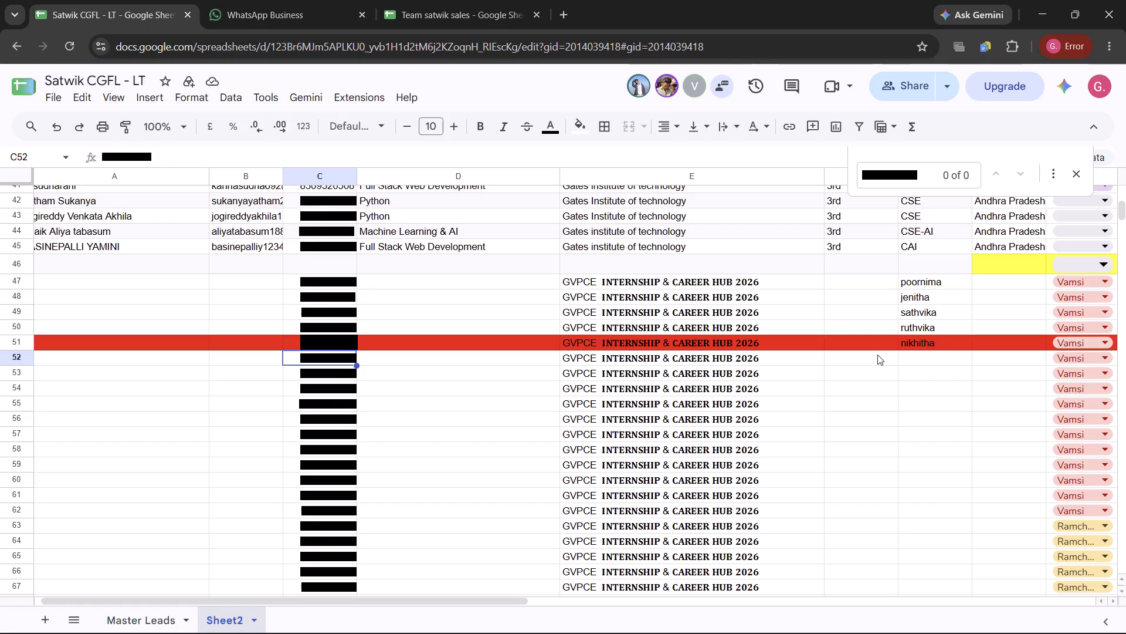
{"action": "key", "text": "Right"}
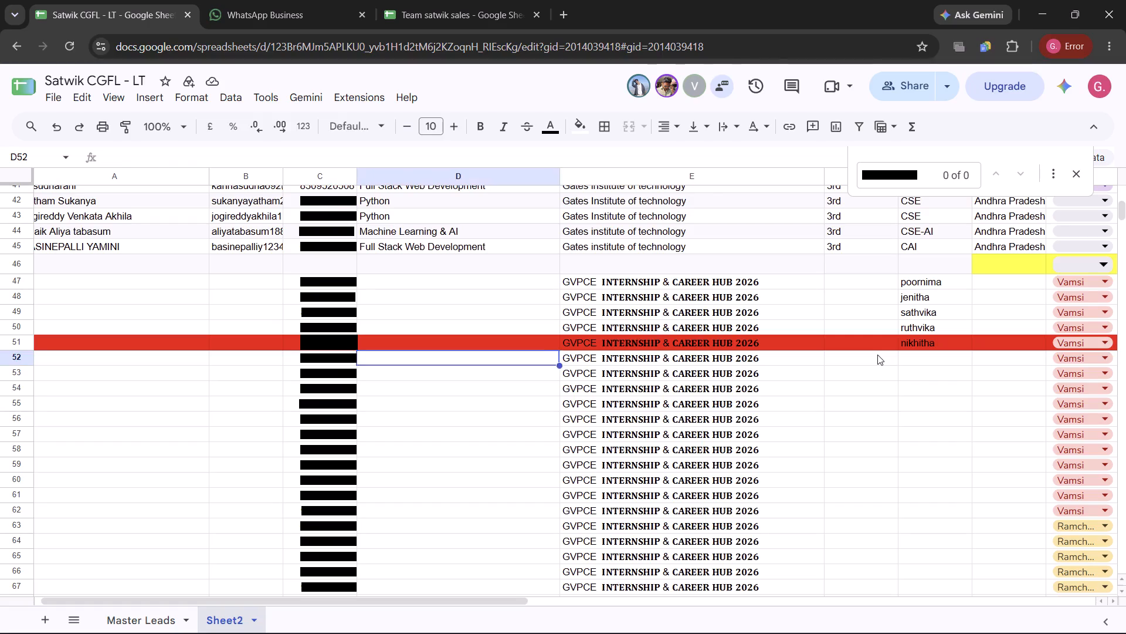
{"action": "key", "text": "Right"}
{"action": "key", "text": "Right"}
{"action": "key", "text": "Right"}
{"action": "key", "text": "Right"}
{"action": "key", "text": "Left"}
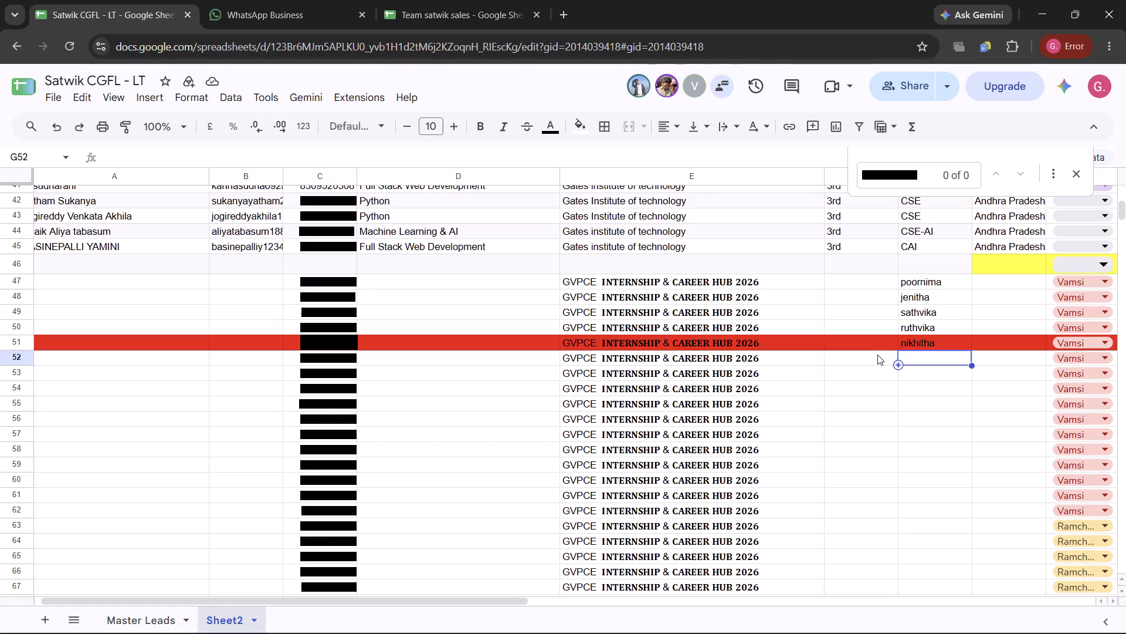
{"action": "type", "text": "varshini"}
{"action": "key", "text": "space"}
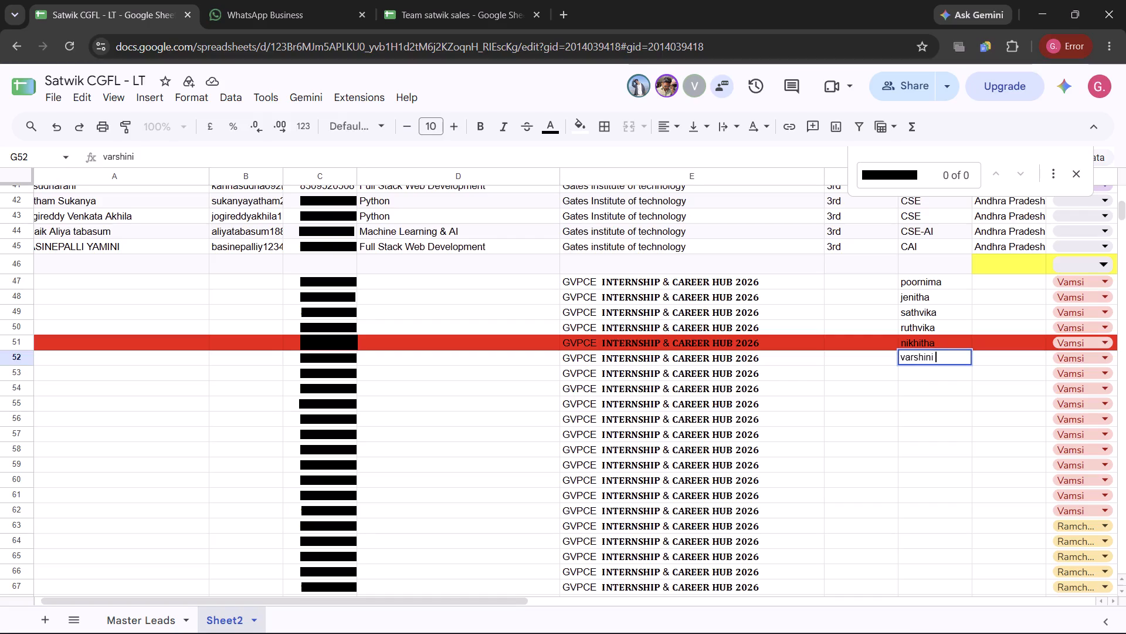
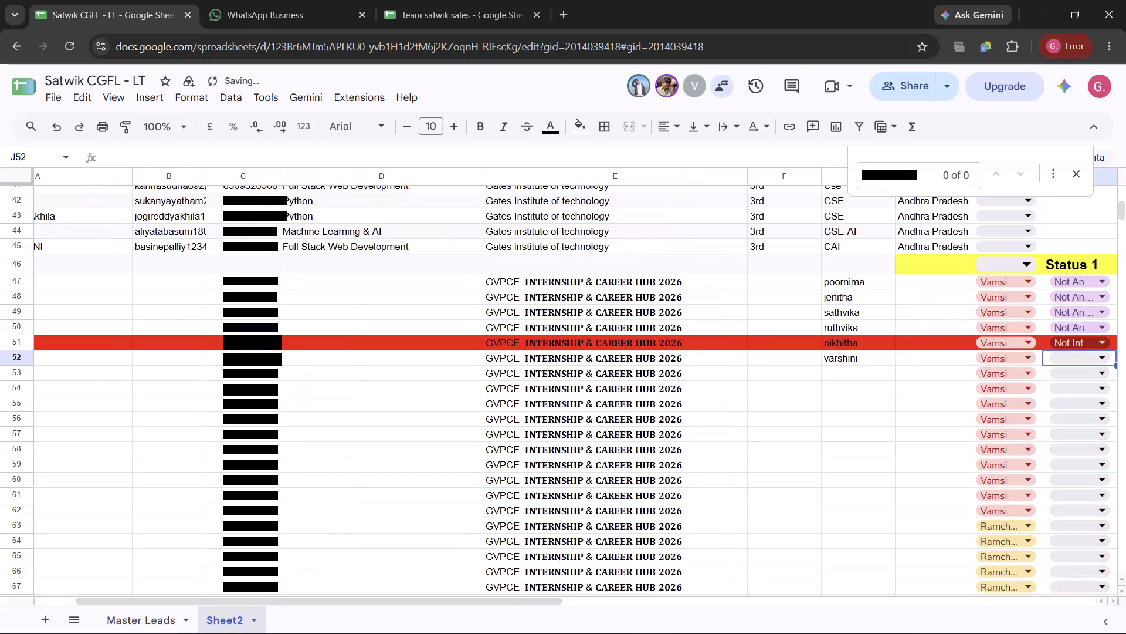
Set Status 1 for the row 52 GVPCE lead, varshini, to Not Answering.
{"action": "type", "text": "not"}
{"action": "key", "text": "space"}
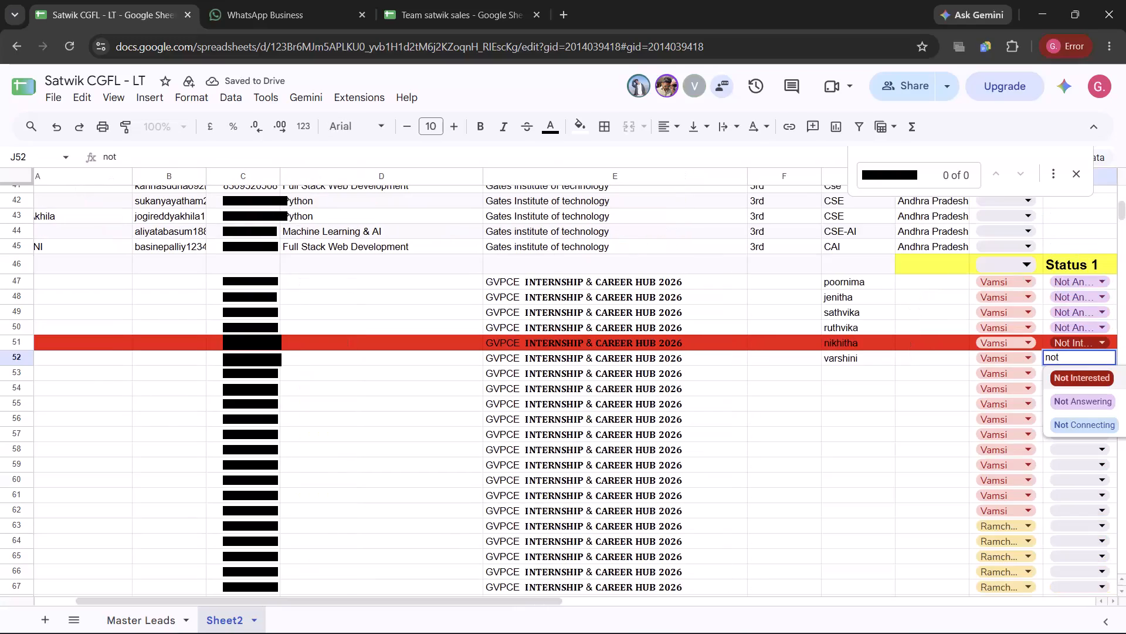
{"action": "key", "text": "Down"}
{"action": "key", "text": "Down"}
{"action": "key", "text": "Up"}
{"action": "key", "text": "Return"}
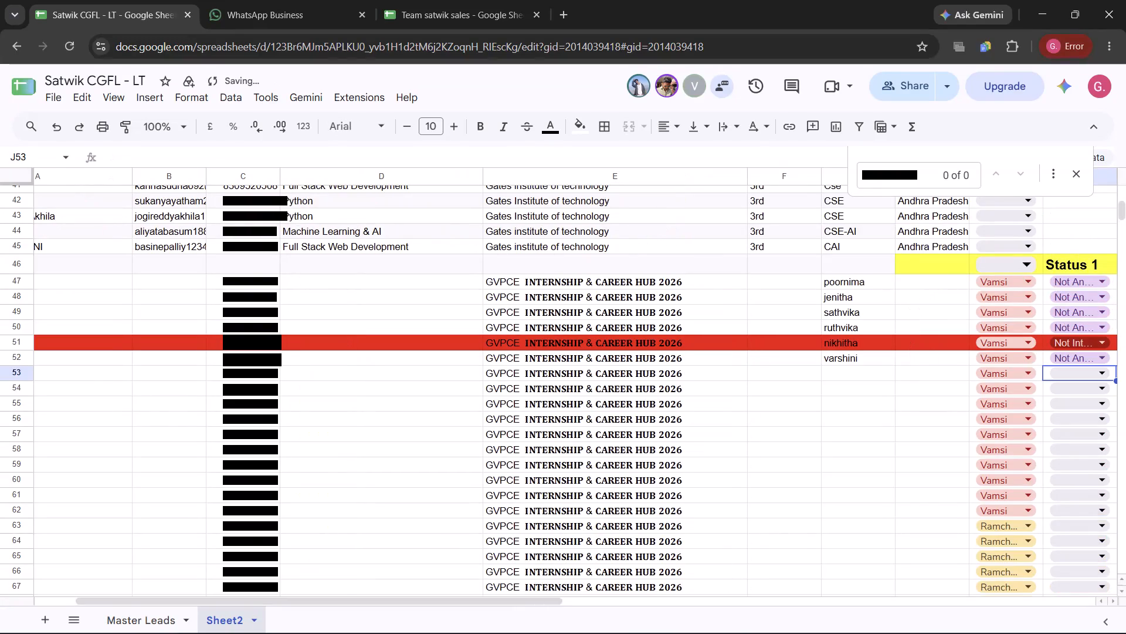
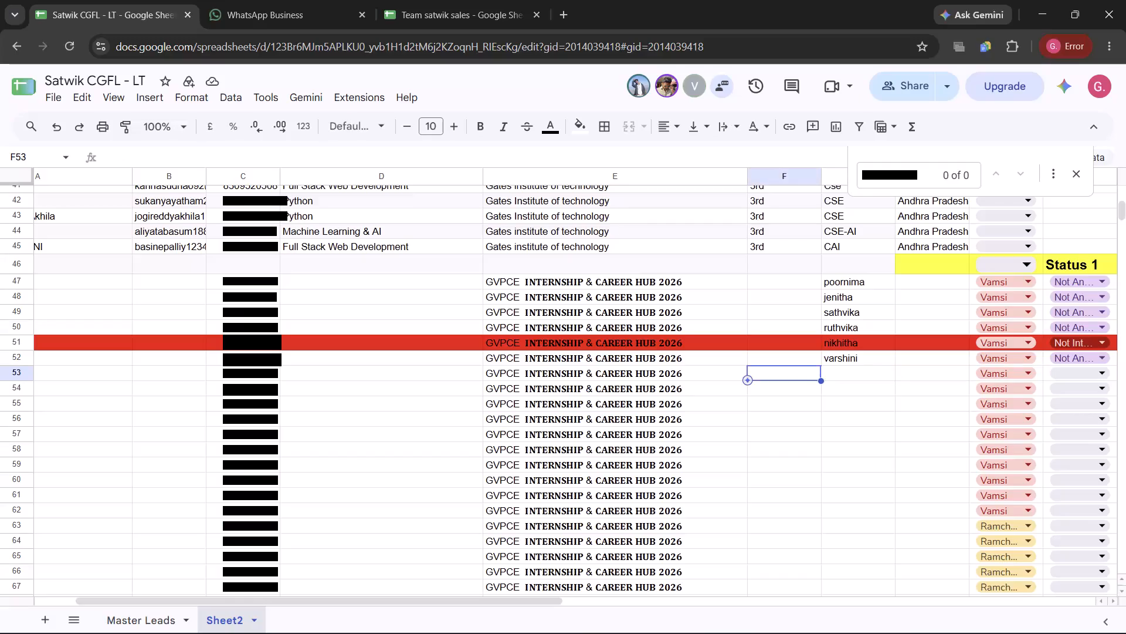
Select the phone number cell of the next GVPCE lead, in row 53 of Sheet2.
{"action": "key", "text": "Left"}
{"action": "key", "text": "Left"}
{"action": "key", "text": "Left"}
{"action": "key", "text": "Left"}
{"action": "key", "text": "Right"}
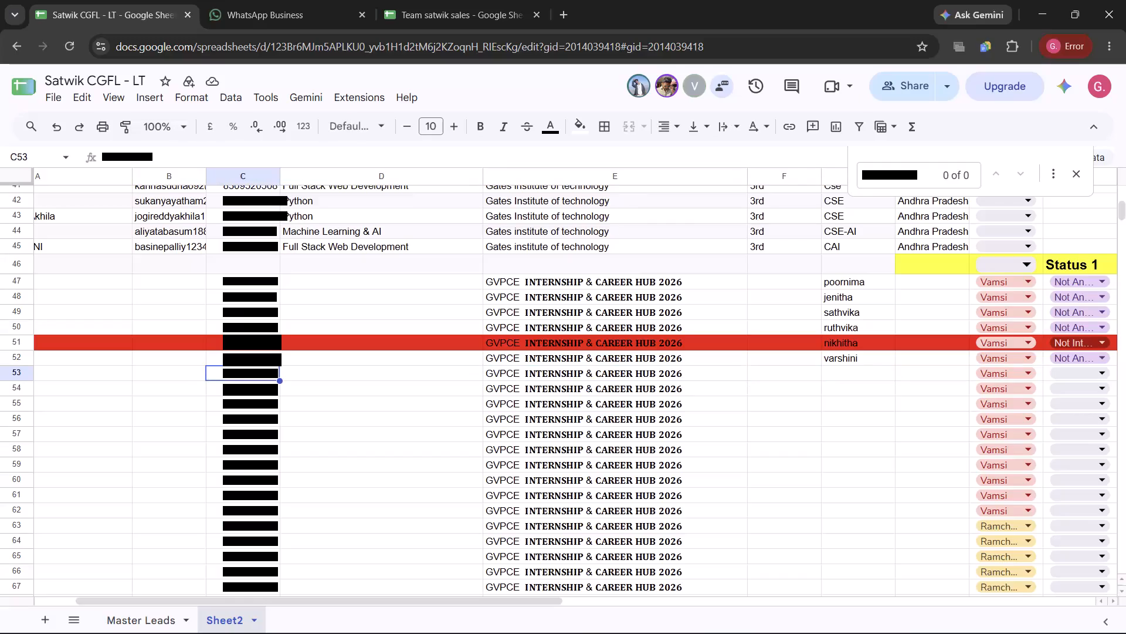
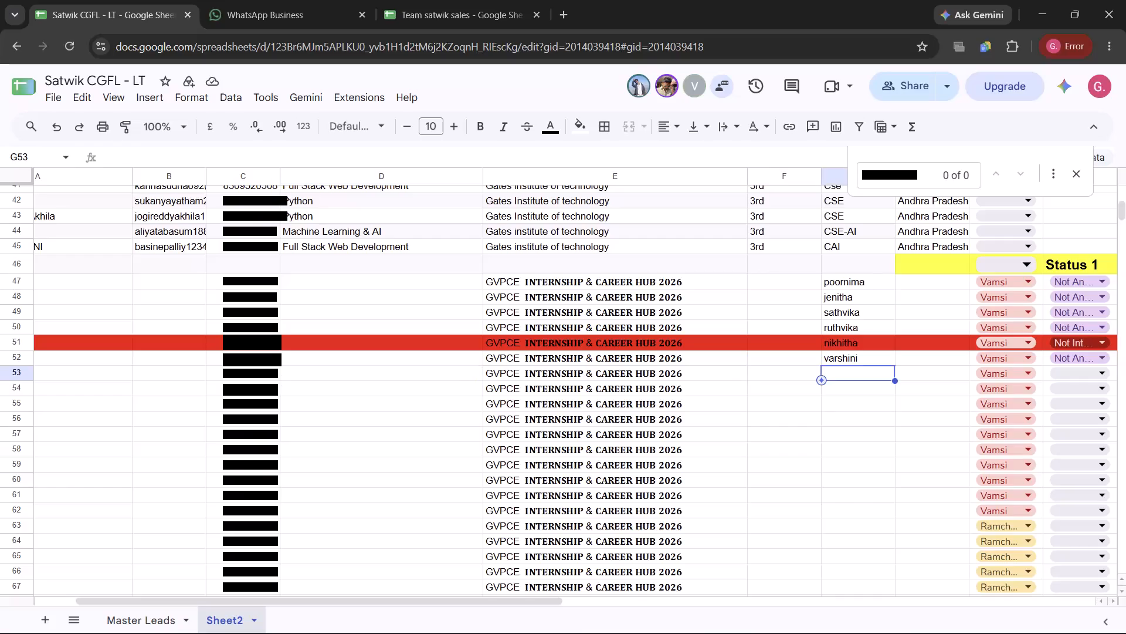
Enter the lead's name as mohiuddin in column G of row 53 in Sheet2.
{"action": "type", "text": "mohio"}
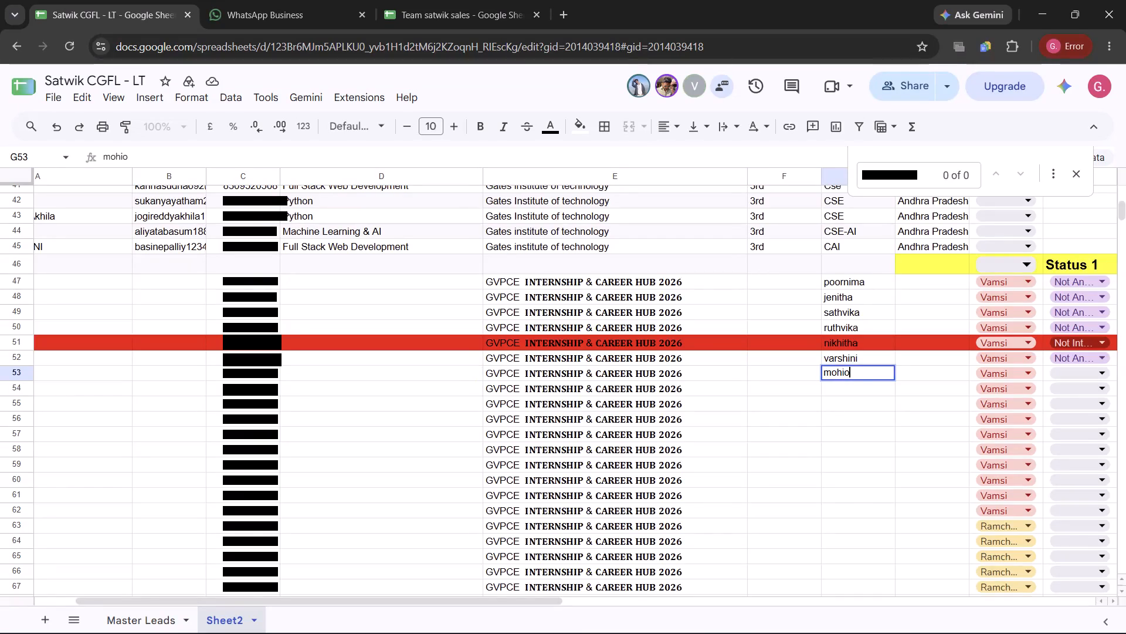
{"action": "key", "text": "BackSpace"}
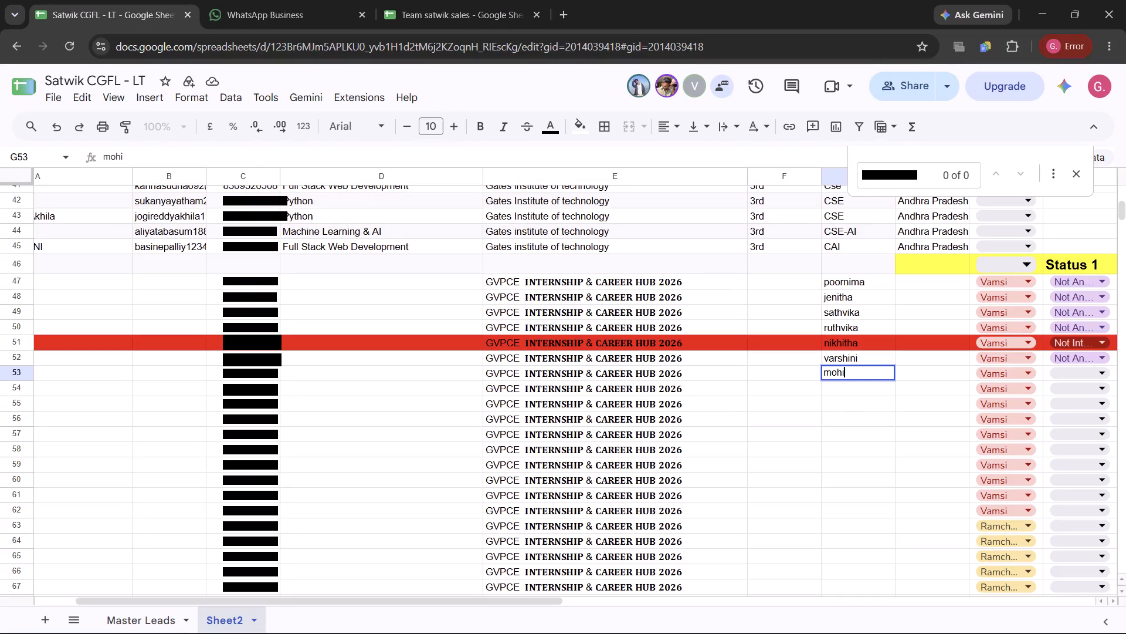
{"action": "type", "text": "uddin"}
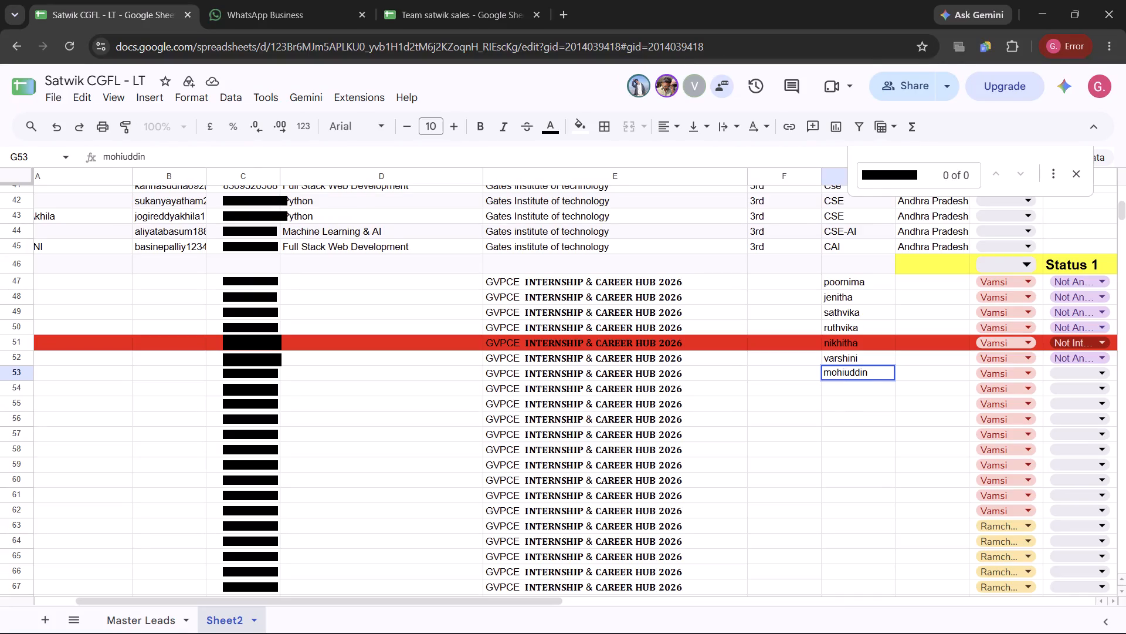
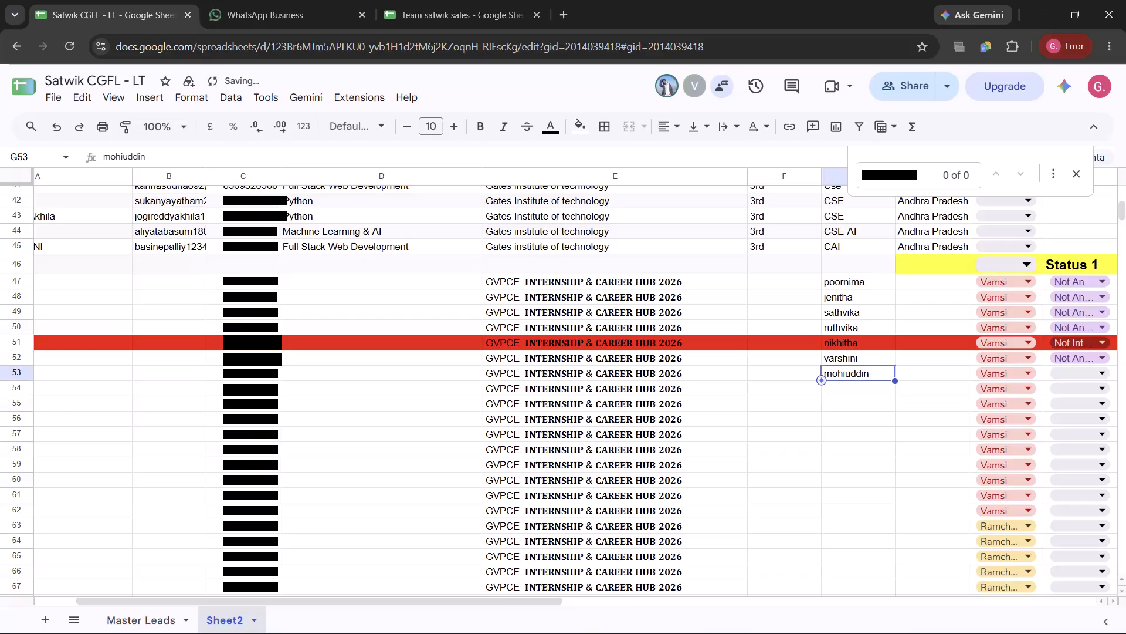
Set Status 1 to Not Answering for mohiuddin in row 53 of Sheet2.
{"action": "key", "text": "Right"}
{"action": "key", "text": "Right"}
{"action": "key", "text": "Right"}
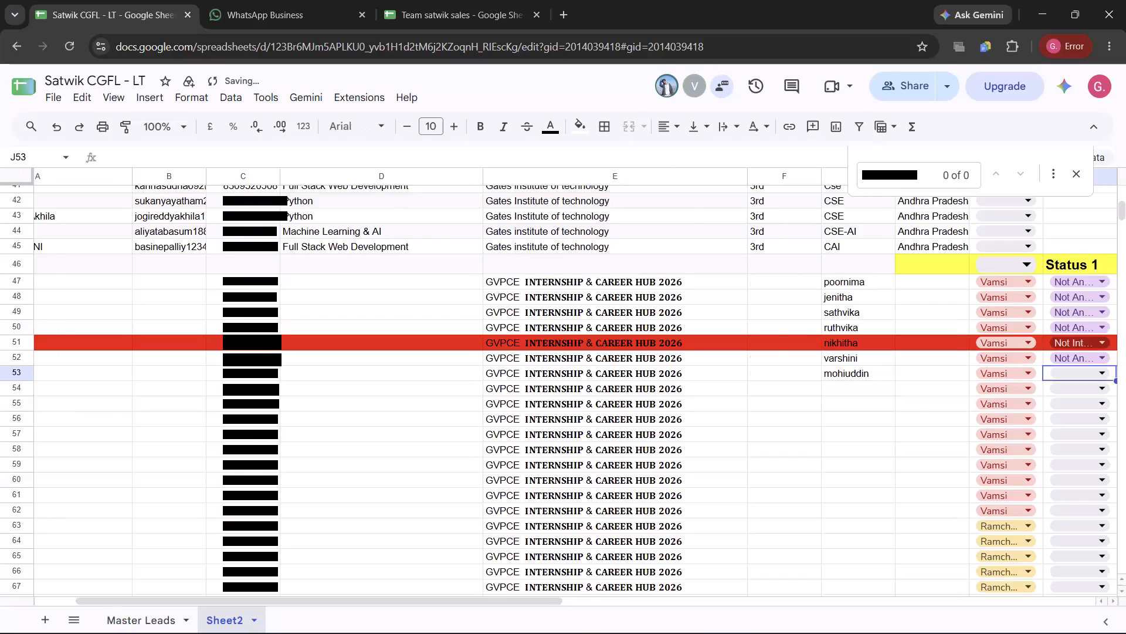
{"action": "key", "text": "Right"}
{"action": "key", "text": "Left"}
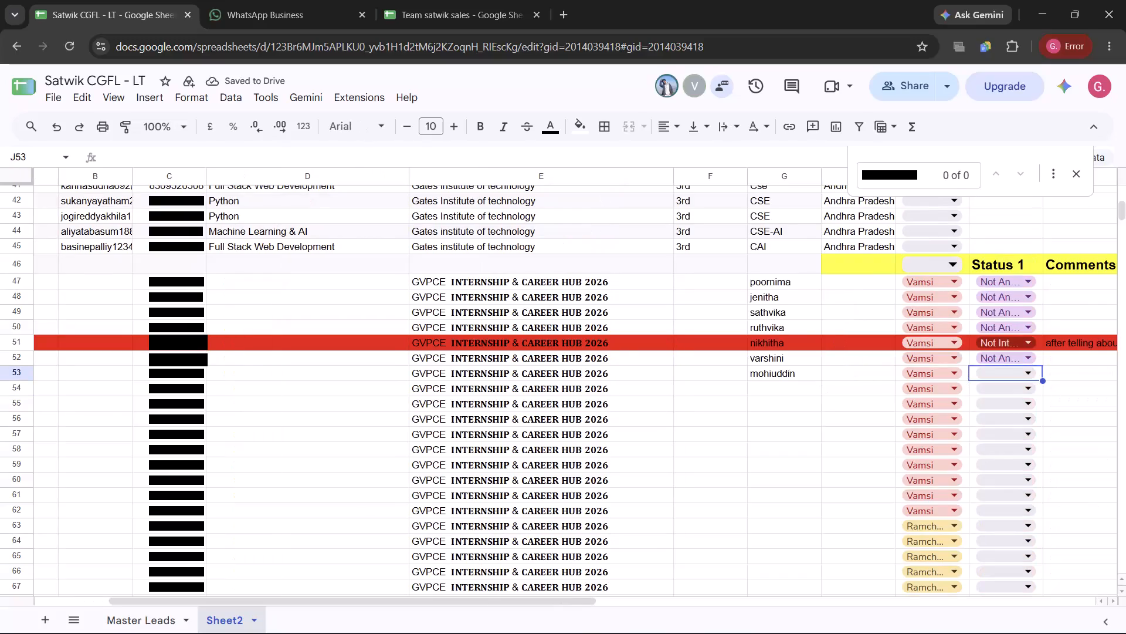
{"action": "type", "text": "not"}
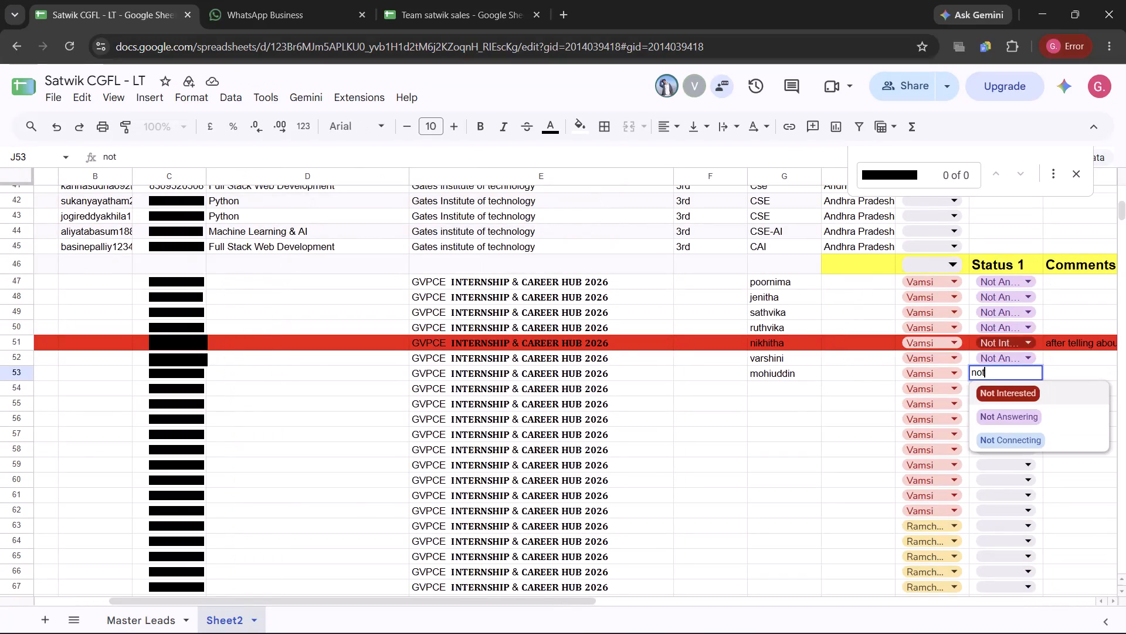
{"action": "key", "text": "Down"}
{"action": "key", "text": "Return"}
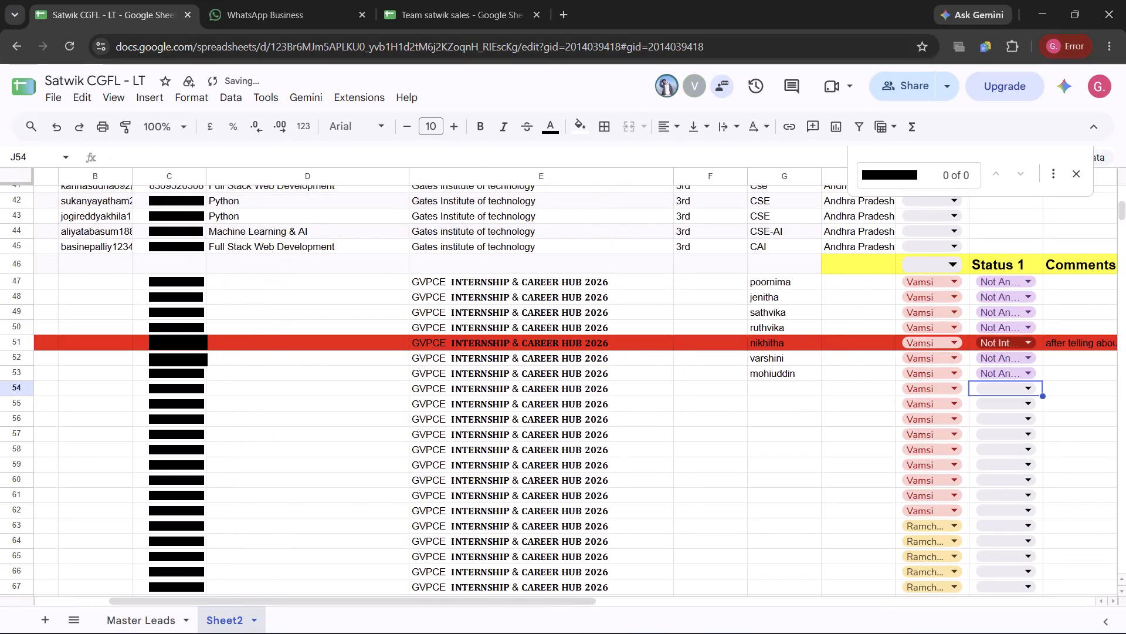
Bring up the next lead's phone number in column C of row 54 for calling.
{"action": "key", "text": "Left"}
{"action": "key", "text": "Left"}
{"action": "key", "text": "Left"}
{"action": "key", "text": "Left"}
{"action": "key", "text": "Left"}
{"action": "key", "text": "Left"}
{"action": "key", "text": "Left"}
{"action": "key", "text": "Left"}
{"action": "key", "text": "Left"}
{"action": "key", "text": "Left"}
{"action": "key", "text": "Left"}
{"action": "key", "text": "Left"}
{"action": "key", "text": "Left"}
{"action": "key", "text": "Left"}
{"action": "key", "text": "Left"}
{"action": "key", "text": "Left"}
{"action": "key", "text": "Left"}
{"action": "key", "text": "Left"}
{"action": "key", "text": "Left"}
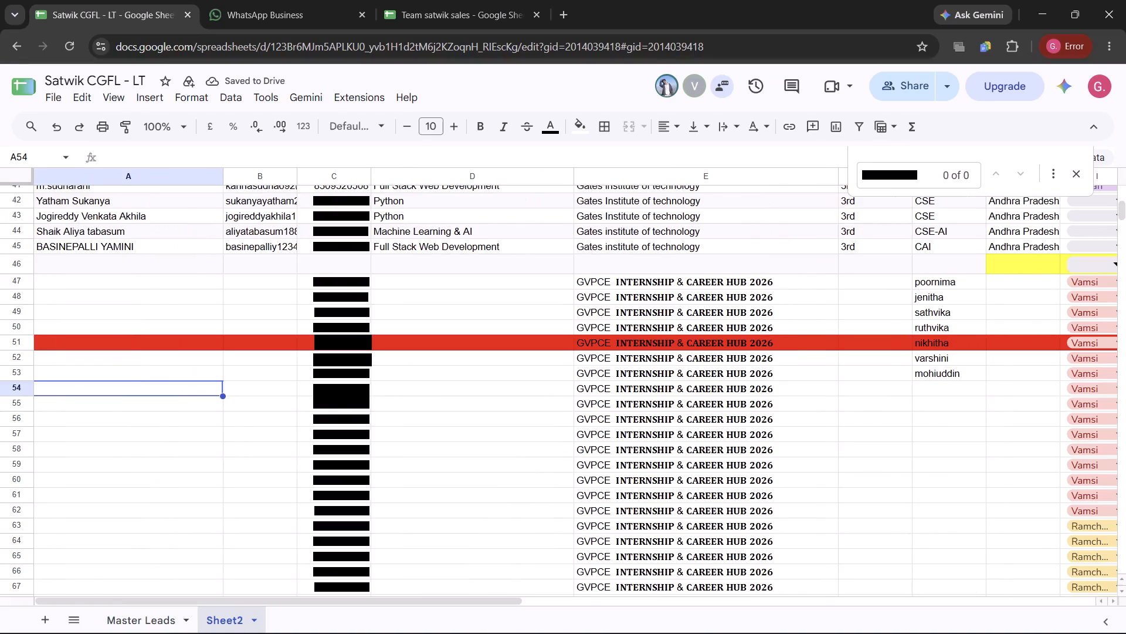
{"action": "key", "text": "Left"}
{"action": "key", "text": "Left"}
{"action": "key", "text": "Left"}
{"action": "key", "text": "Left"}
{"action": "key", "text": "Left"}
{"action": "key", "text": "Right"}
{"action": "key", "text": "Right"}
{"action": "key", "text": "Right"}
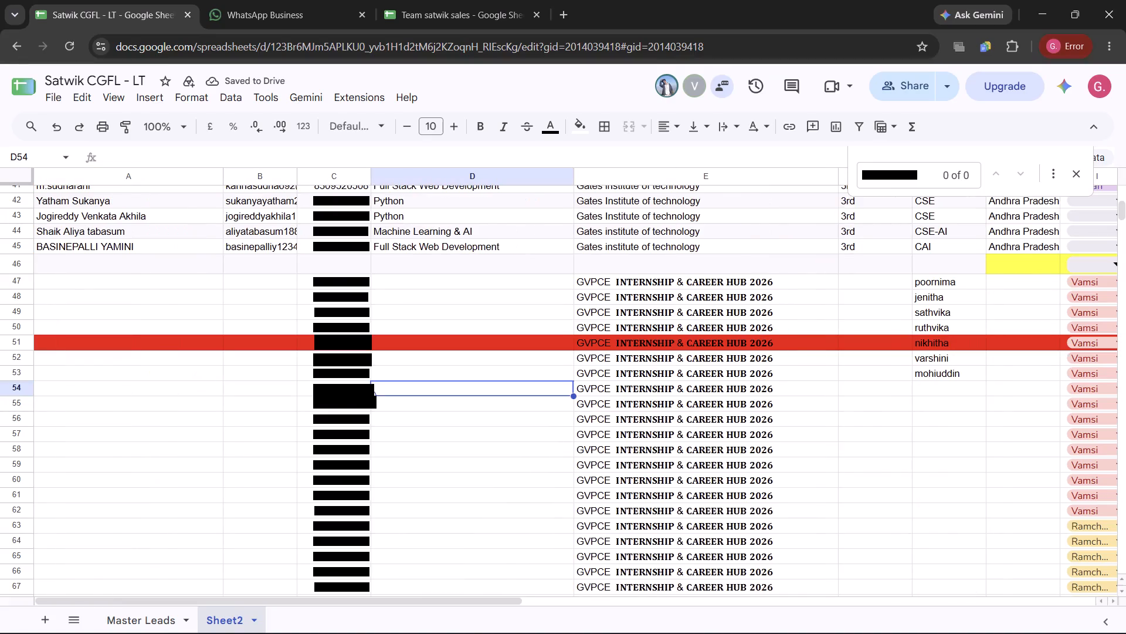
{"action": "key", "text": "Left"}
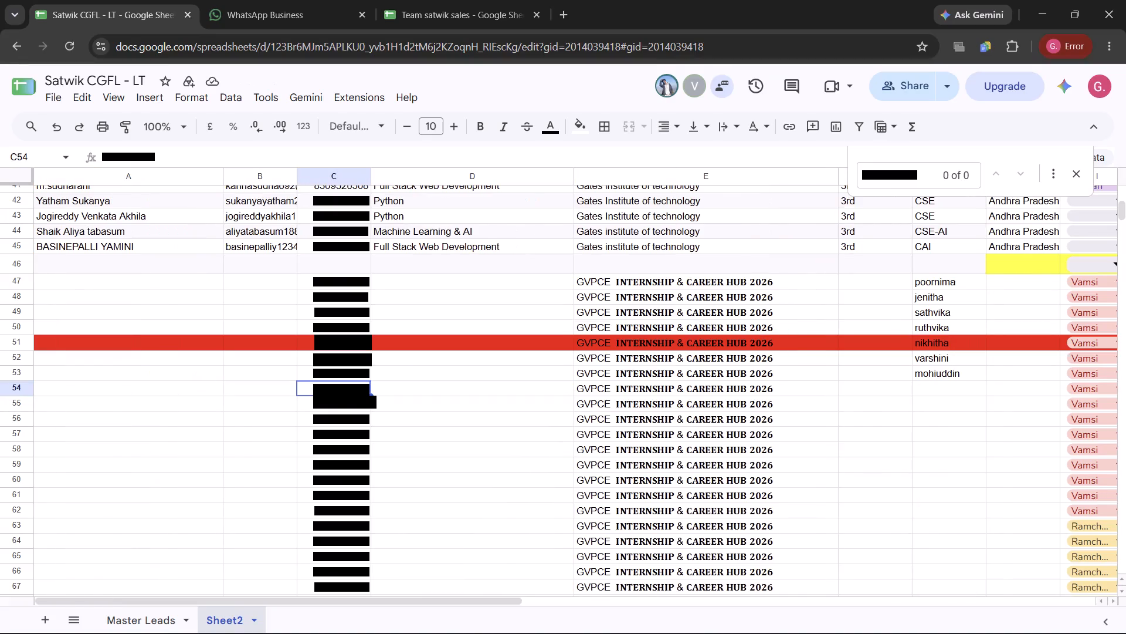
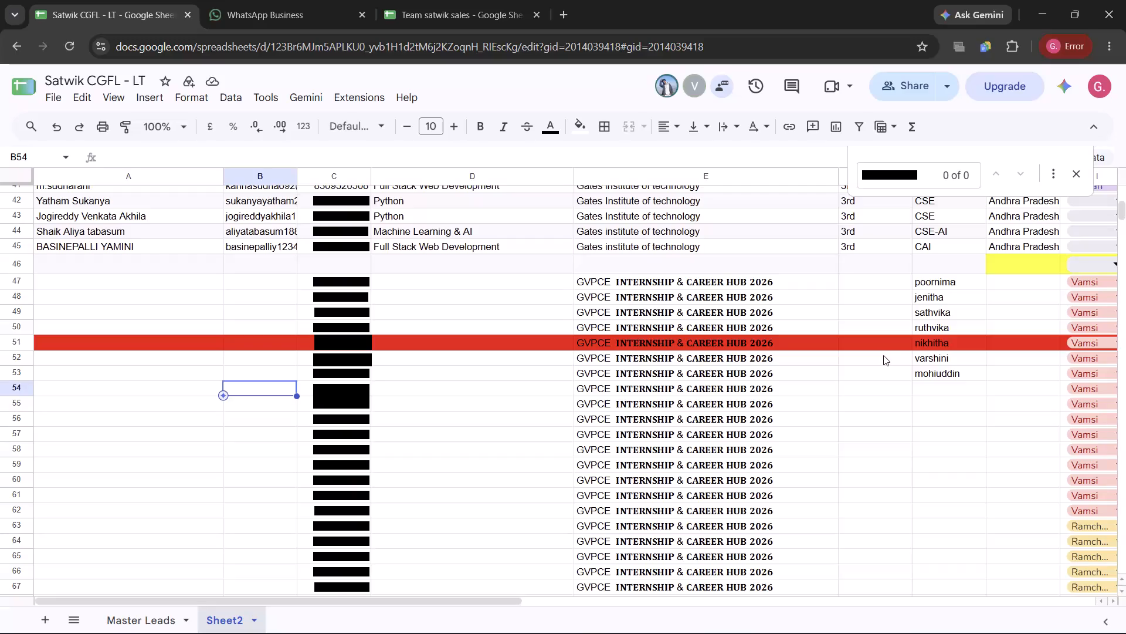
Set Status 1 to Not Interested for the lead in row 54 of Sheet2.
{"action": "key", "text": "Right"}
{"action": "key", "text": "Right"}
{"action": "key", "text": "Right"}
{"action": "key", "text": "Right"}
{"action": "key", "text": "Right"}
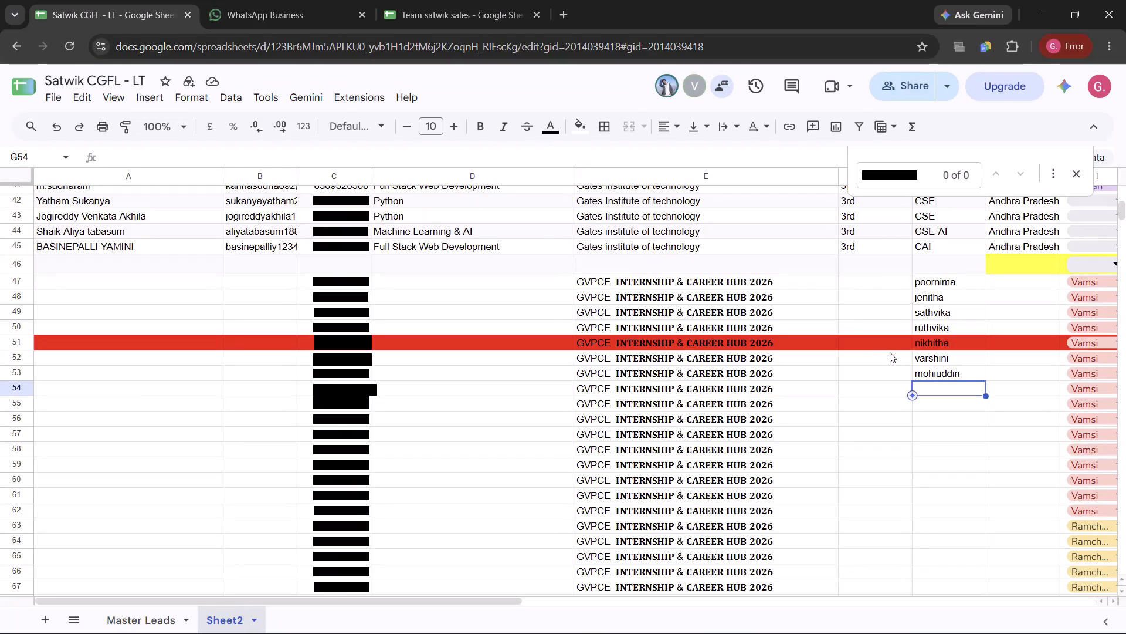
{"action": "key", "text": "Up"}
{"action": "key", "text": "Right"}
{"action": "key", "text": "Left"}
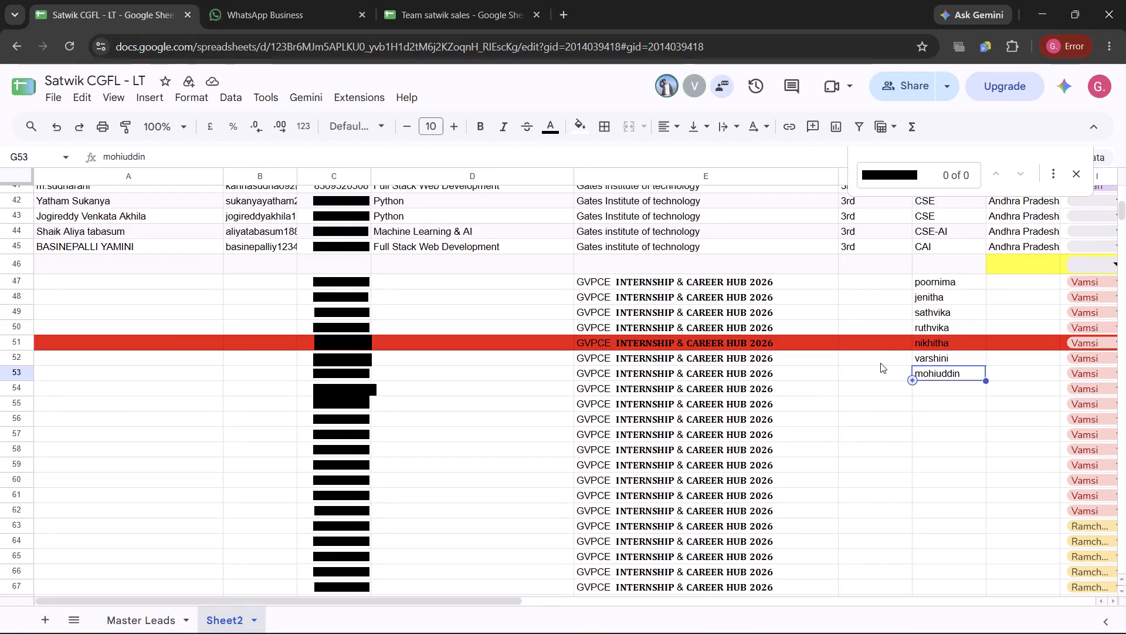
{"action": "key", "text": "Down"}
{"action": "key", "text": "Right"}
{"action": "key", "text": "Right"}
{"action": "key", "text": "Right"}
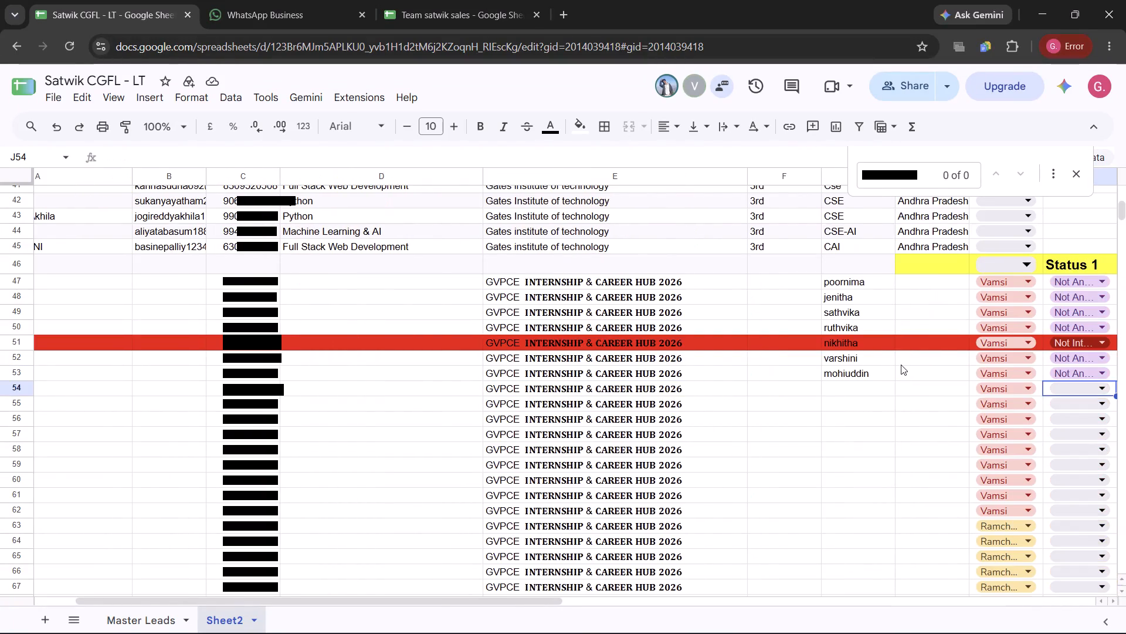
{"action": "key", "text": "space"}
{"action": "key", "text": "Return"}
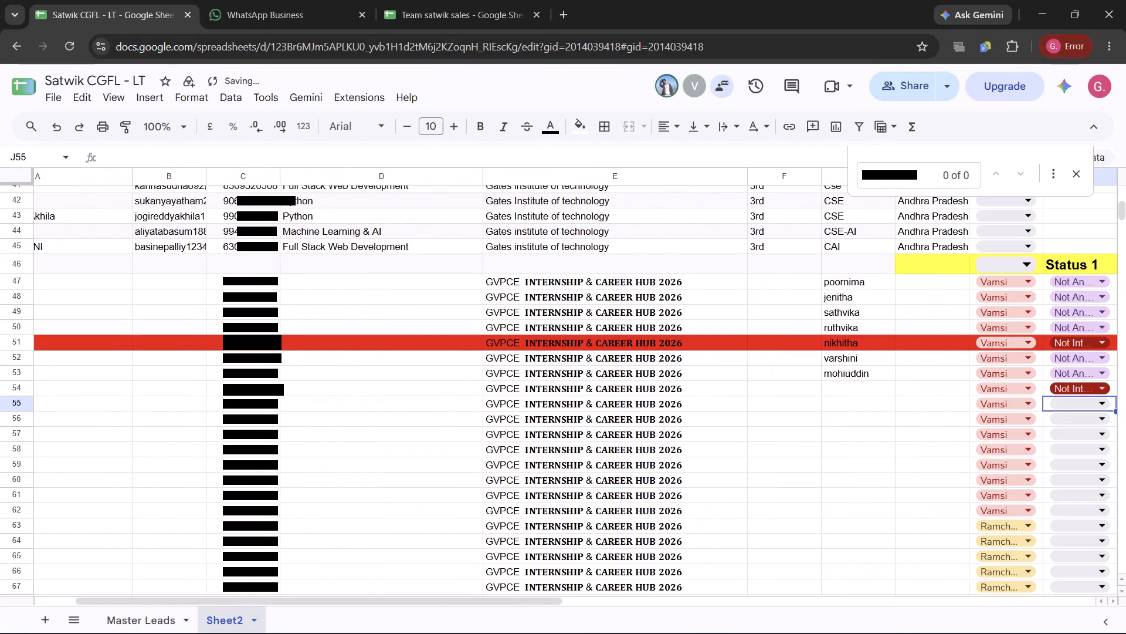
Enter the comment "after listening about intern she cut the call" beside Status 1 in row 54.
{"action": "key", "text": "Up"}
{"action": "key", "text": "Right"}
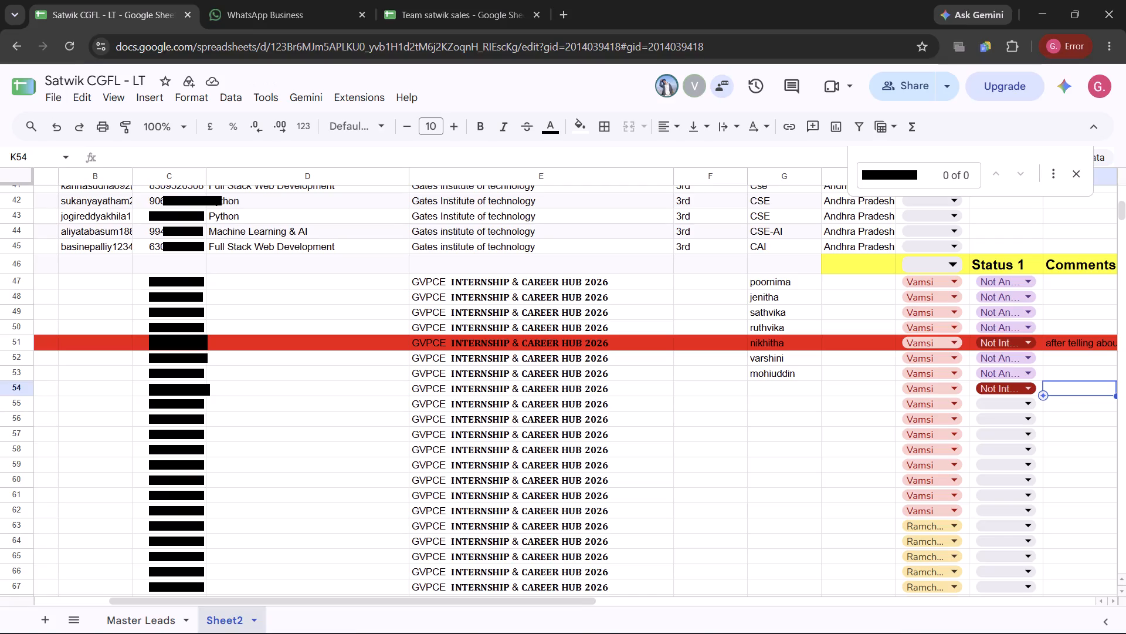
{"action": "type", "text": "i think"}
{"action": "key", "text": "space"}
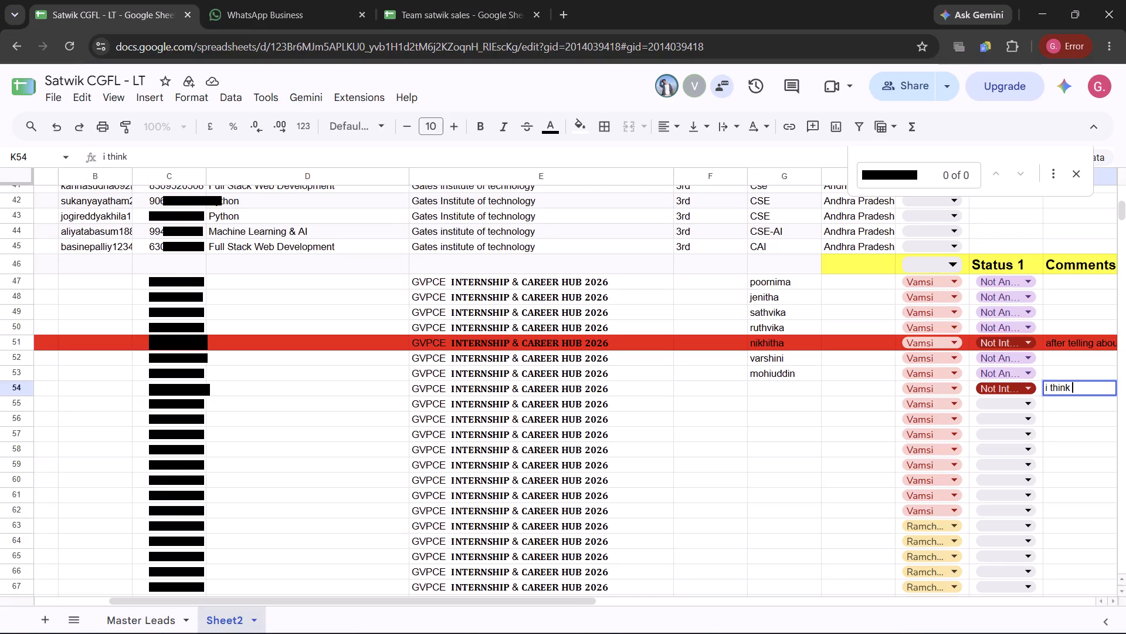
{"action": "type", "text": "she"}
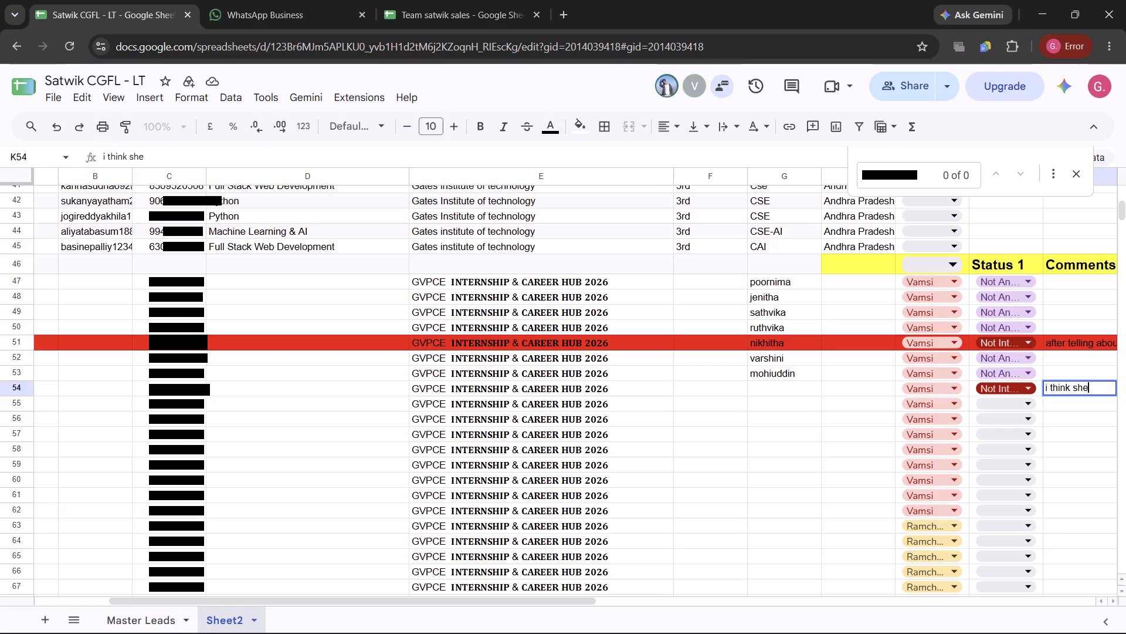
{"action": "key", "text": "BackSpace"}
{"action": "key", "text": "BackSpace"}
{"action": "key", "text": "BackSpace"}
{"action": "key", "text": "BackSpace"}
{"action": "key", "text": "BackSpace"}
{"action": "key", "text": "BackSpace"}
{"action": "key", "text": "BackSpace"}
{"action": "key", "text": "BackSpace"}
{"action": "key", "text": "BackSpace"}
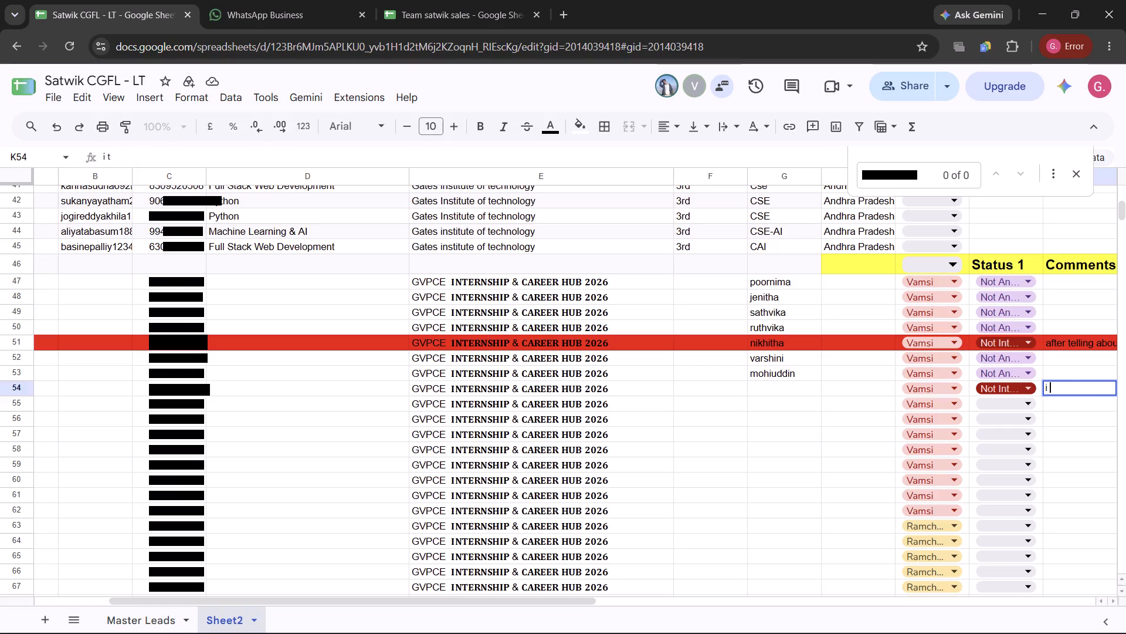
{"action": "key", "text": "BackSpace"}
{"action": "key", "text": "BackSpace"}
{"action": "type", "text": "after"}
{"action": "key", "text": "space"}
{"action": "type", "text": "listenin"}
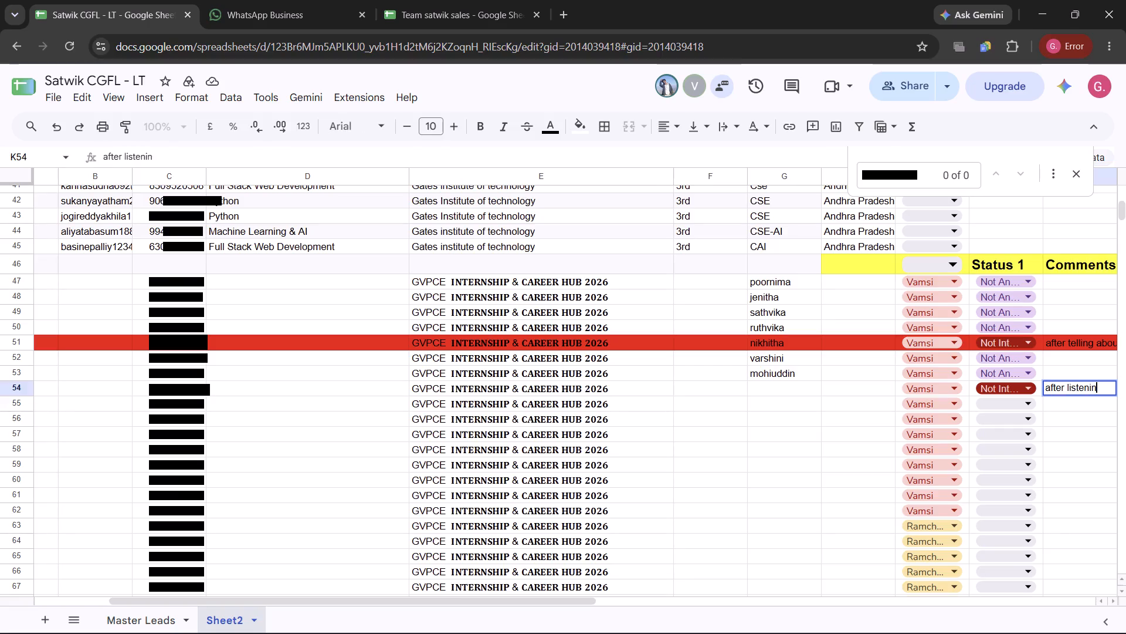
{"action": "key", "text": "BackSpace"}
{"action": "type", "text": "ng about intern she cut the call"}
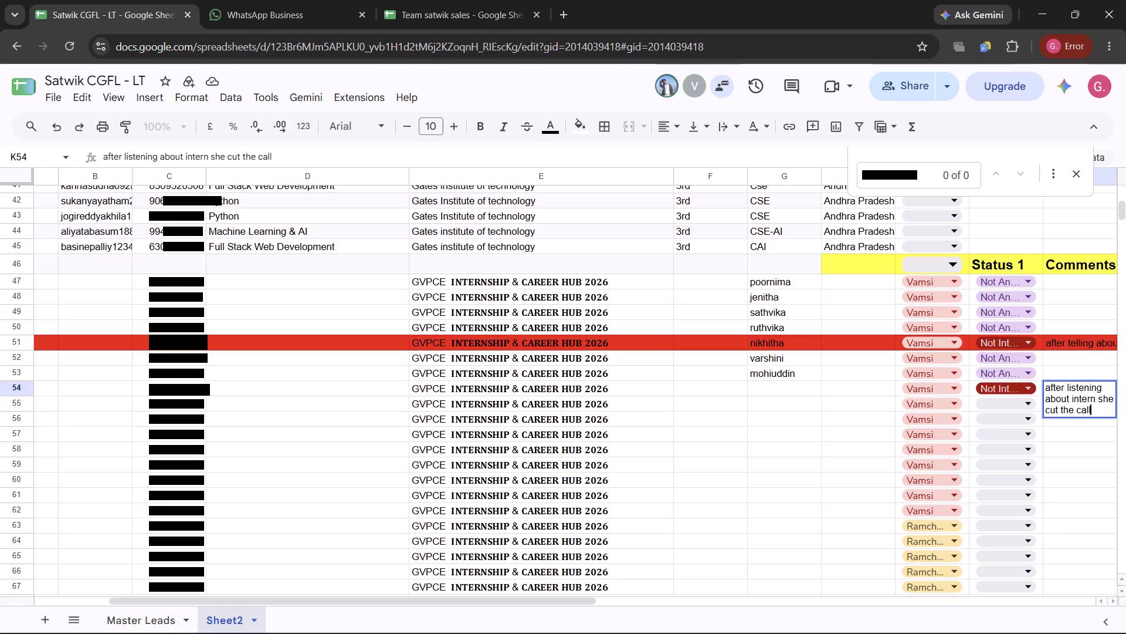
{"action": "key", "text": "space"}
{"action": "key", "text": "Return"}
Set Status 2 to Not Interested for the lead in row 54.
{"action": "key", "text": "Up"}
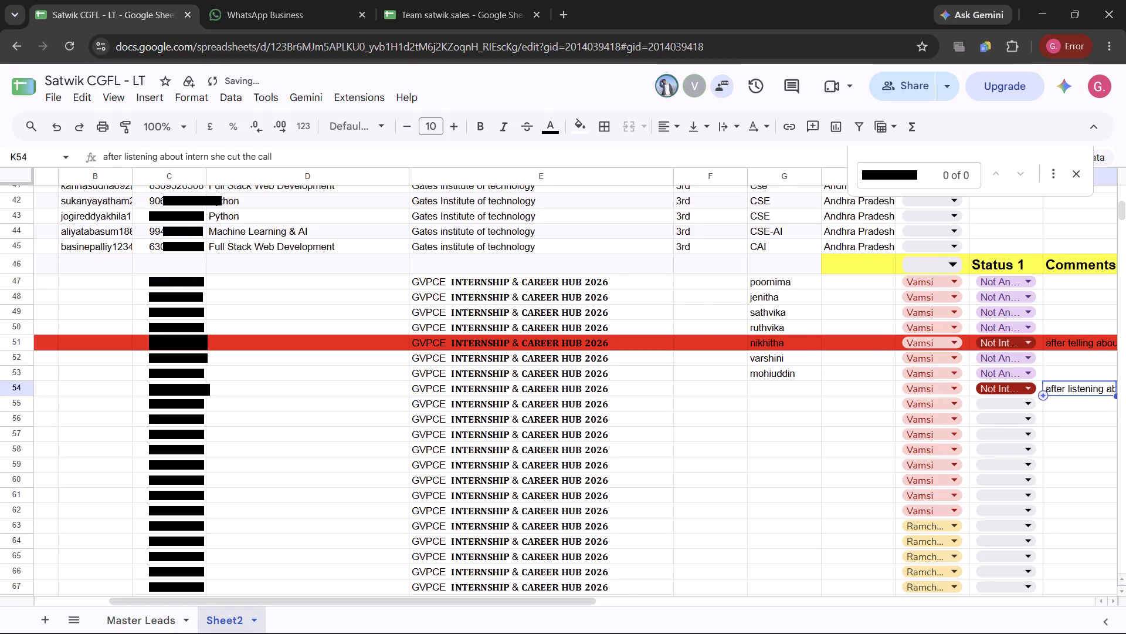
{"action": "key", "text": "Right"}
{"action": "key", "text": "Right"}
{"action": "key", "text": "Left"}
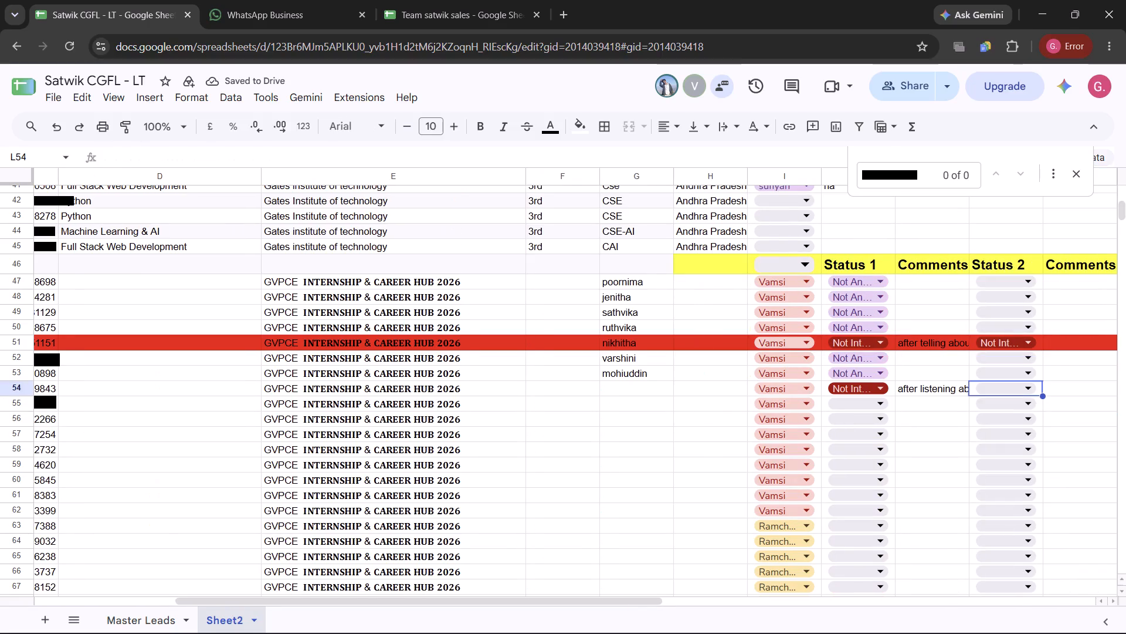
{"action": "type", "text": "no"}
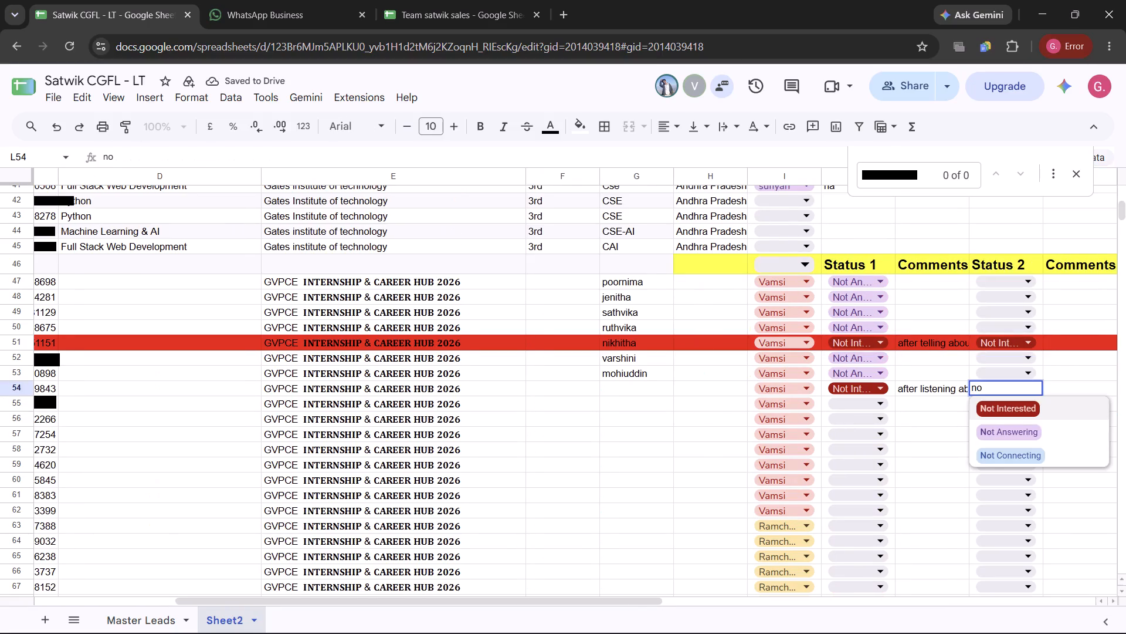
{"action": "key", "text": "Return"}
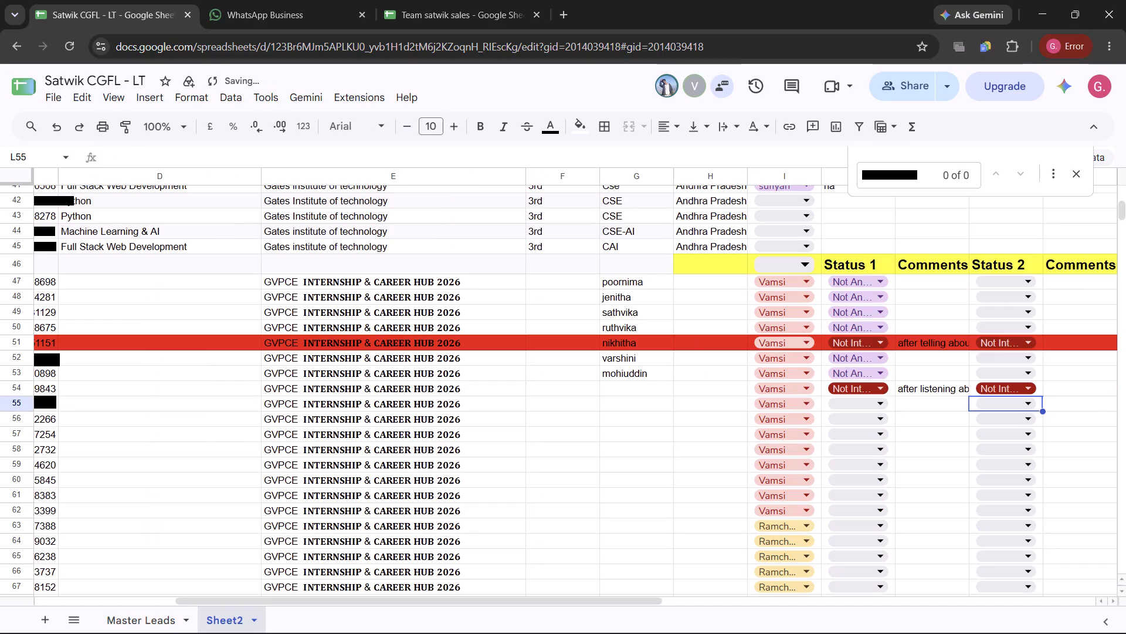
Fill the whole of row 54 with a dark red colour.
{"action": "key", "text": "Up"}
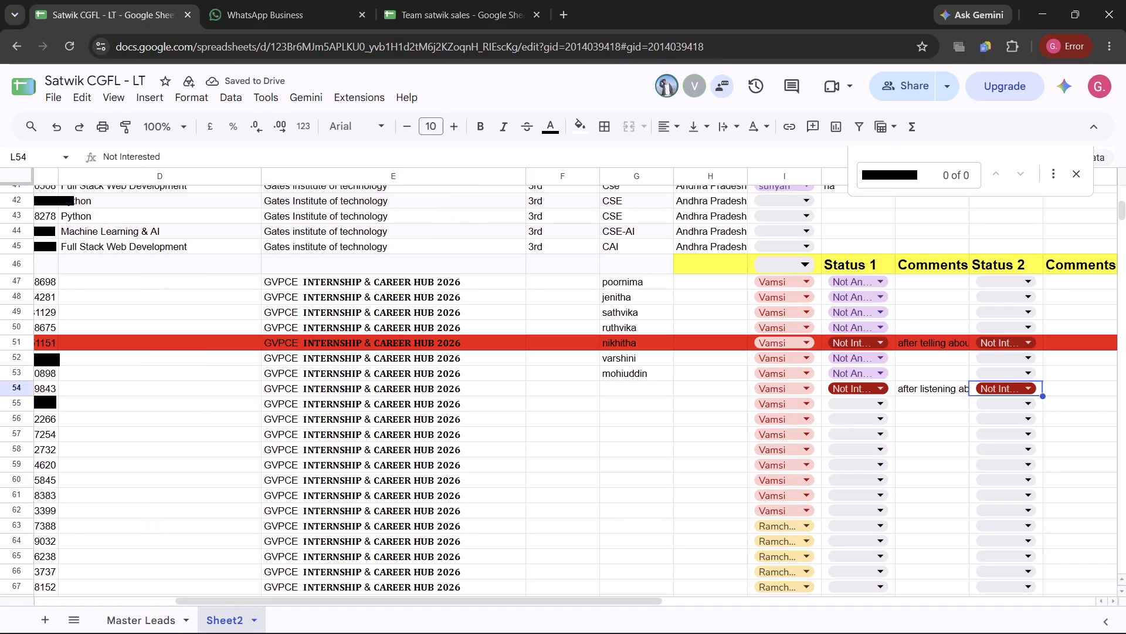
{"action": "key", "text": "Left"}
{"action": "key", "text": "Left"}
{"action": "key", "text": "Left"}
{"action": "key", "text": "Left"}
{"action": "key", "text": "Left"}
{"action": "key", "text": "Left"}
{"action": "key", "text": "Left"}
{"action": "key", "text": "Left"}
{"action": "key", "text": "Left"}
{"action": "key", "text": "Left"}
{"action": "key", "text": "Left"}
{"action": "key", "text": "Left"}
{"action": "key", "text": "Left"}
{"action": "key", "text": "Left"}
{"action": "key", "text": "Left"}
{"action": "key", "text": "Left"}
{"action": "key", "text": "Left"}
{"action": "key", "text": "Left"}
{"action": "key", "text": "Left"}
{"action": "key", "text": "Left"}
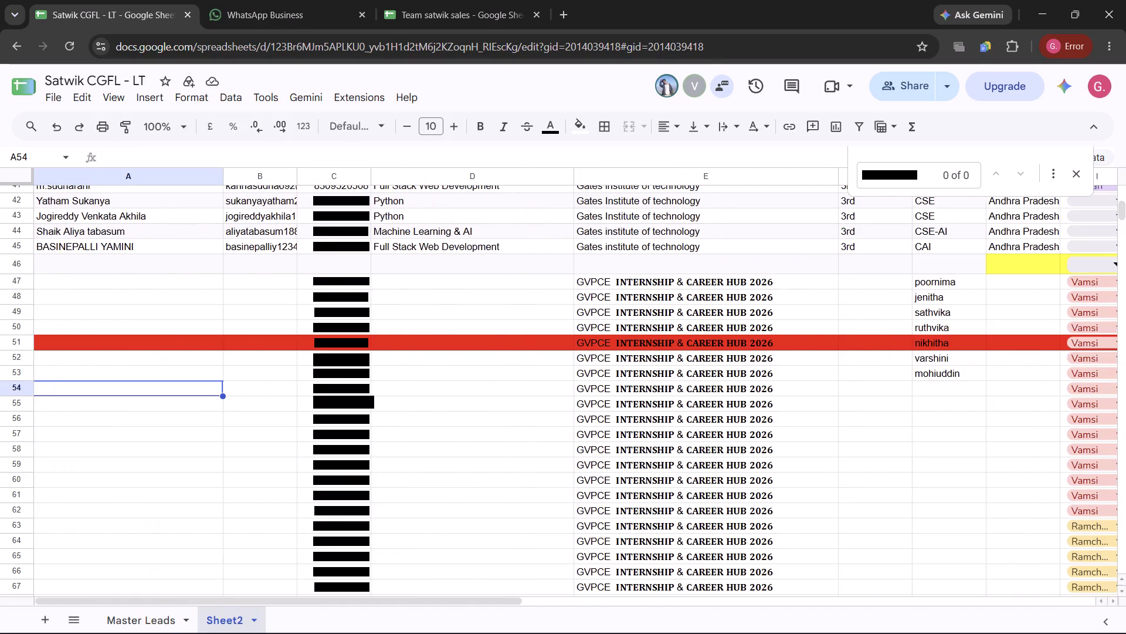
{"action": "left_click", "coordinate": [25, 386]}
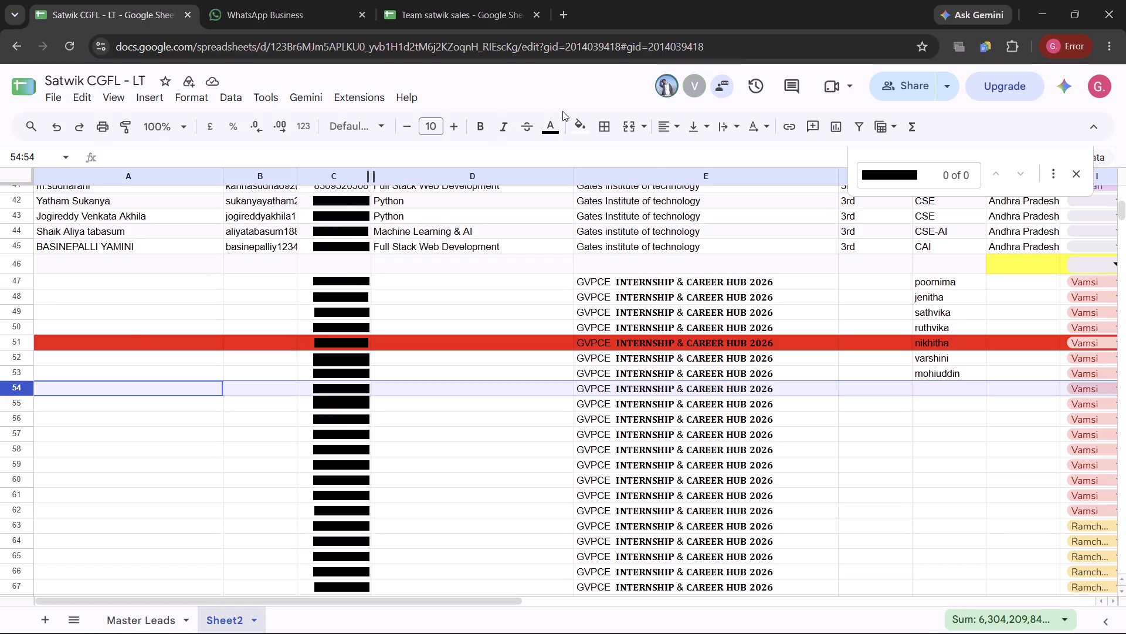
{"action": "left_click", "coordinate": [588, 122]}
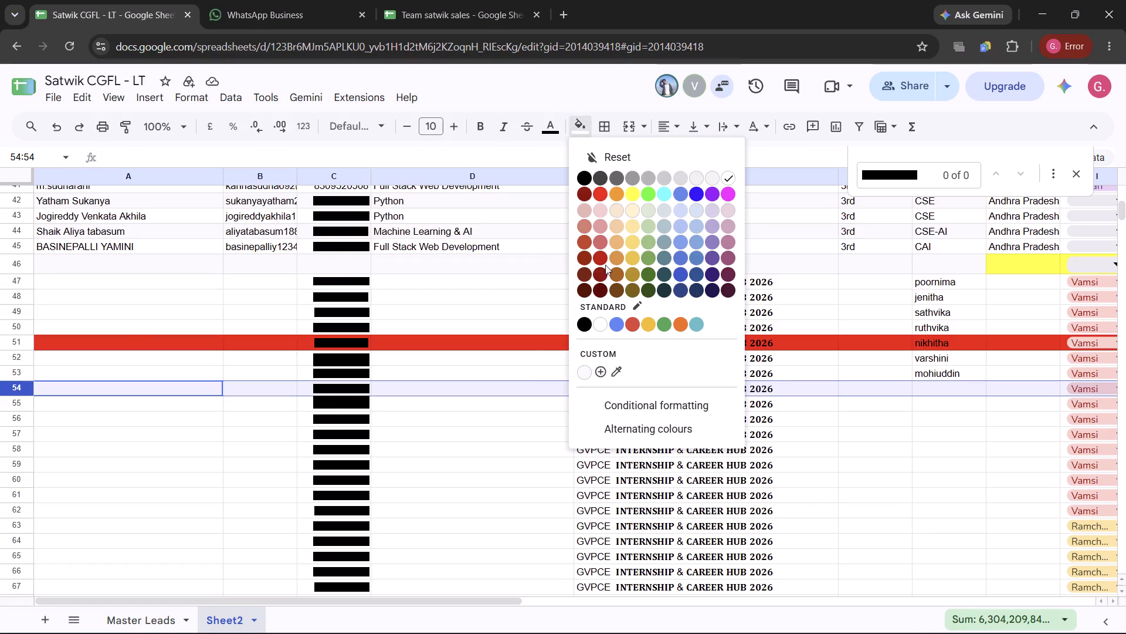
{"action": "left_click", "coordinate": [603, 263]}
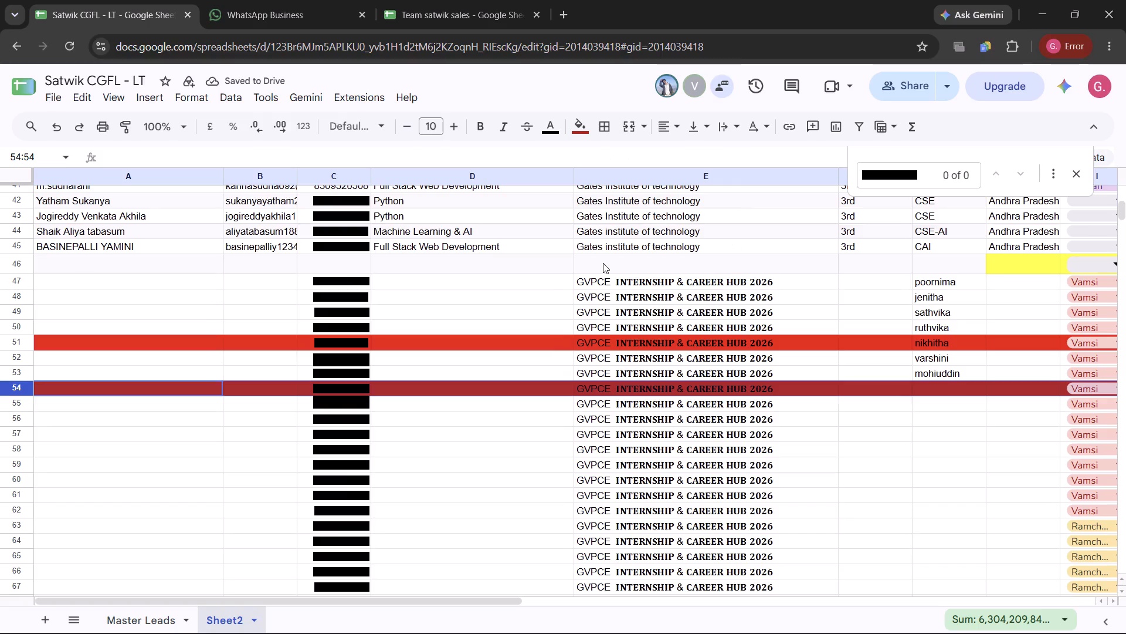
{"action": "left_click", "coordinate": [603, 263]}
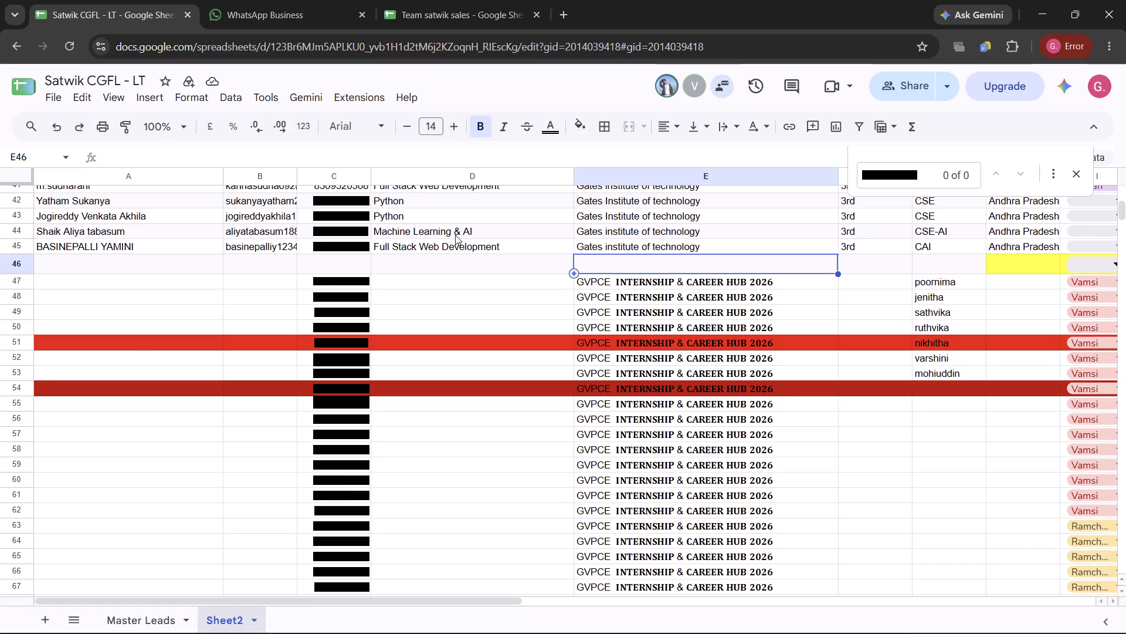
Fill the whole of row 54 with the bright red used on row 51.
{"action": "left_click", "coordinate": [18, 386]}
{"action": "left_click", "coordinate": [24, 393]}
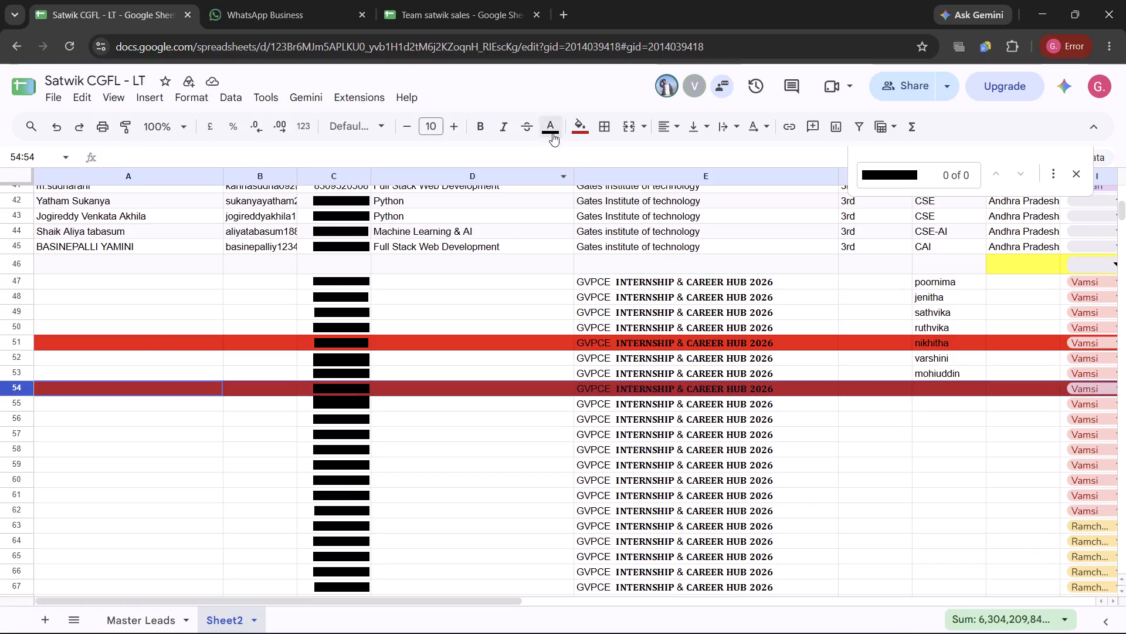
{"action": "left_click", "coordinate": [578, 130]}
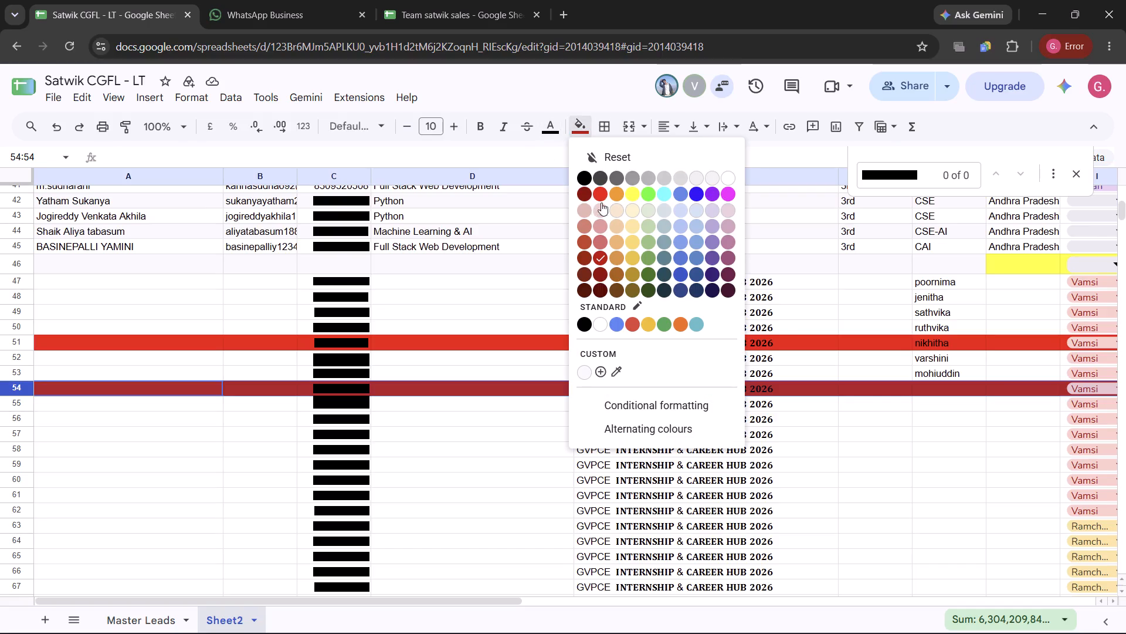
{"action": "left_click", "coordinate": [603, 194]}
{"action": "scroll", "coordinate": [517, 372], "scroll_direction": "left", "scroll_amount": 3}
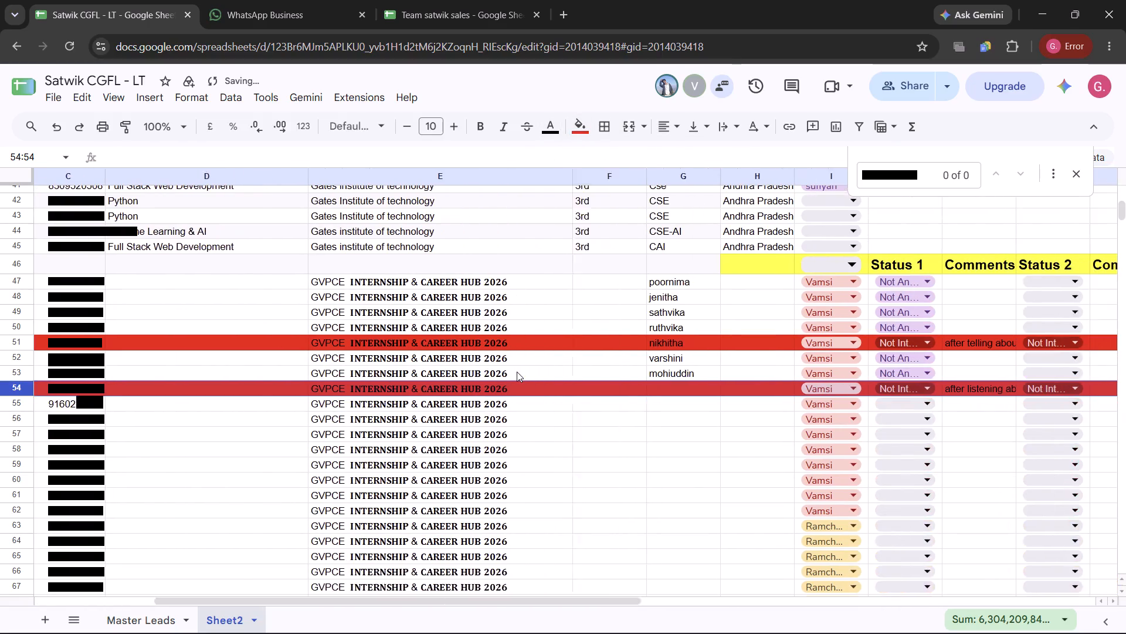
{"action": "scroll", "coordinate": [517, 372], "scroll_direction": "left", "scroll_amount": 2}
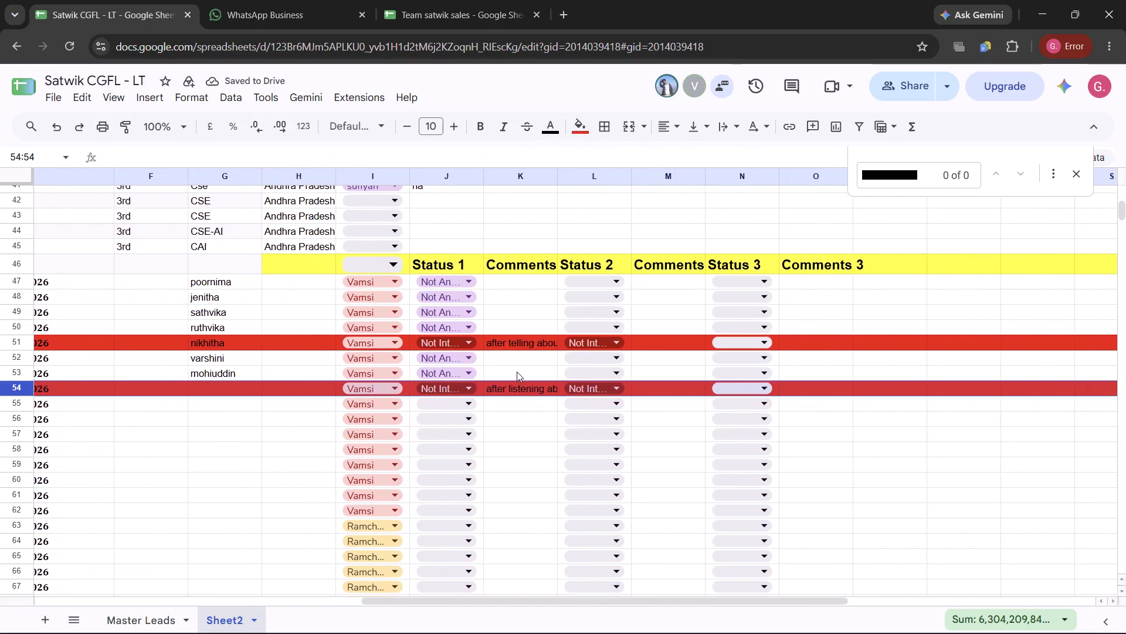
{"action": "scroll", "coordinate": [537, 372], "scroll_direction": "right", "scroll_amount": 5}
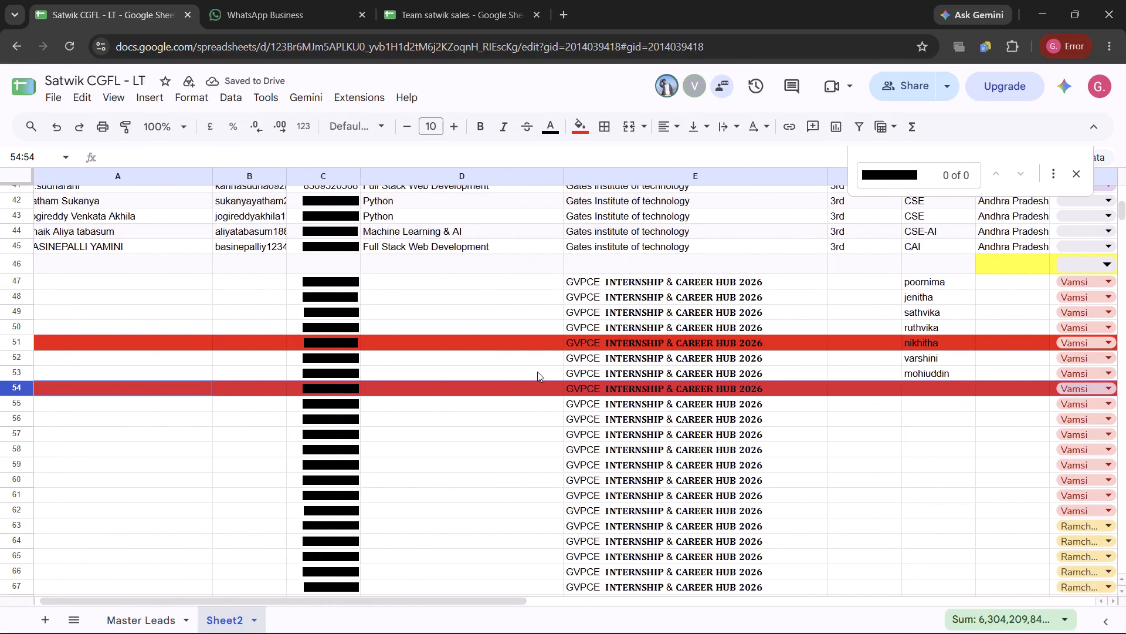
Bring up the next lead's phone number in column C of row 55 for calling.
{"action": "key", "text": "Return"}
{"action": "key", "text": "Return"}
{"action": "key", "text": "Return"}
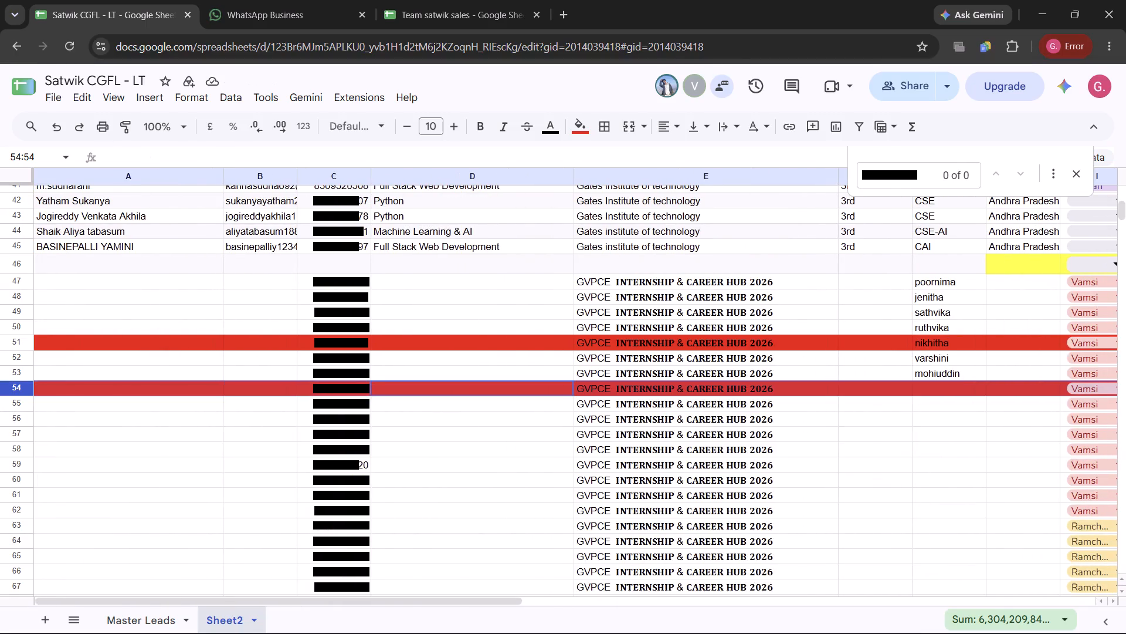
{"action": "key", "text": "Return"}
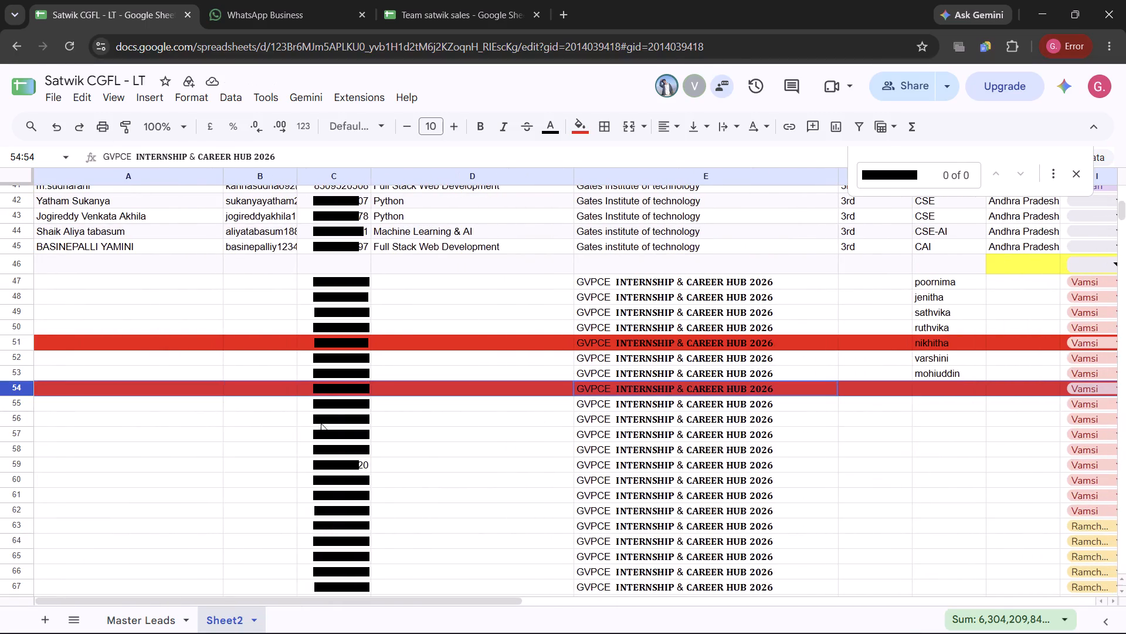
{"action": "left_click", "coordinate": [321, 404]}
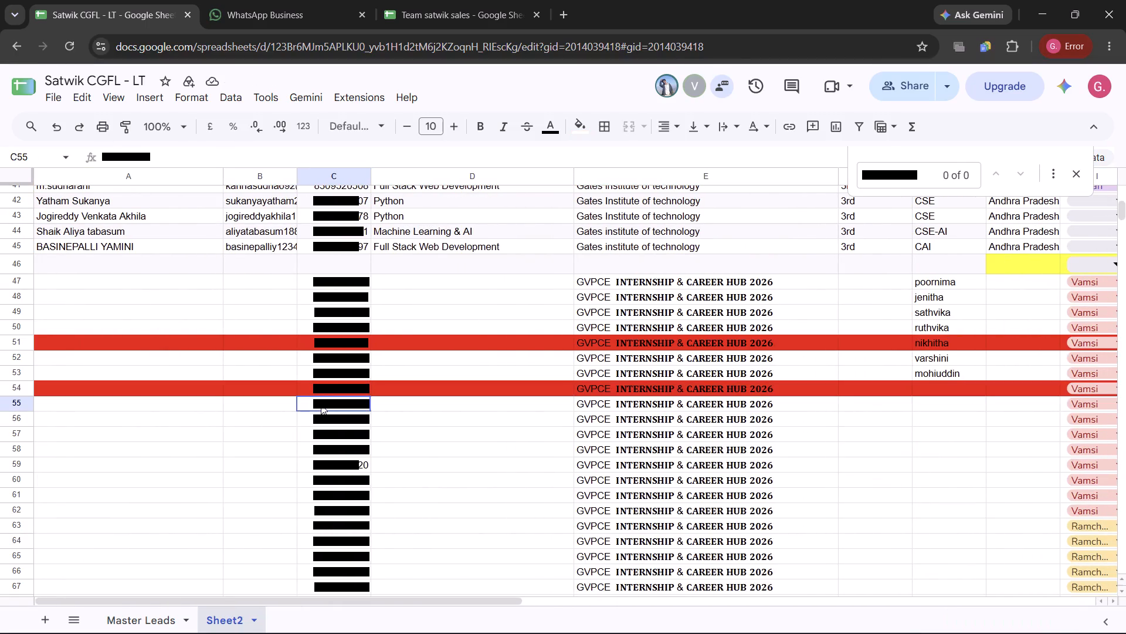
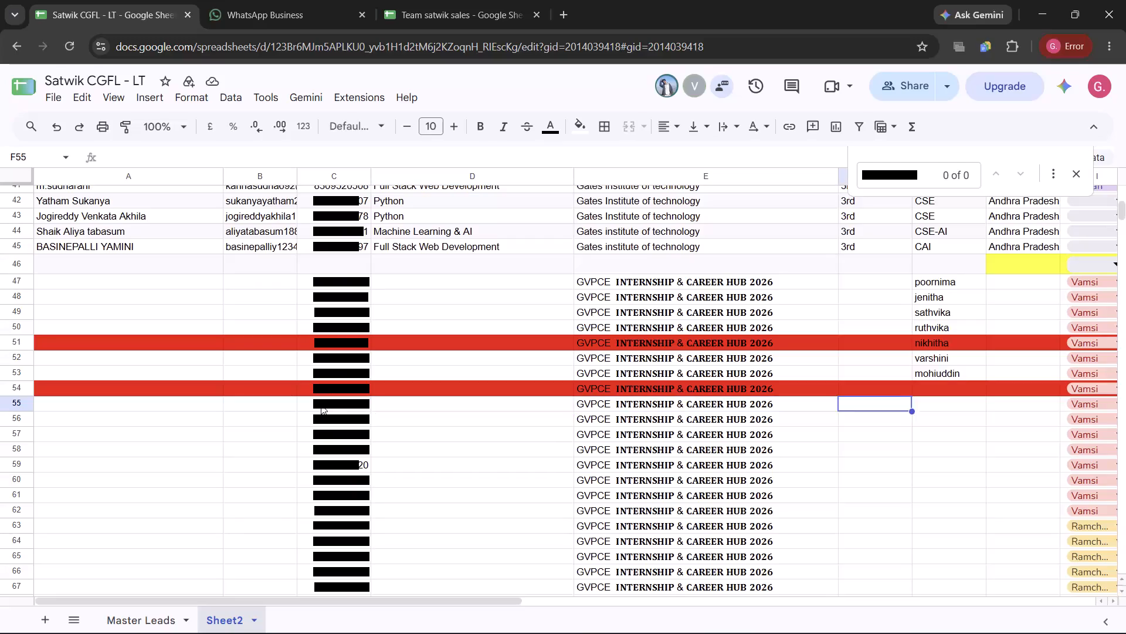
Enter the called lead's name in column G of row 55, matching the lowercase style of the names above.
{"action": "key", "text": "Right"}
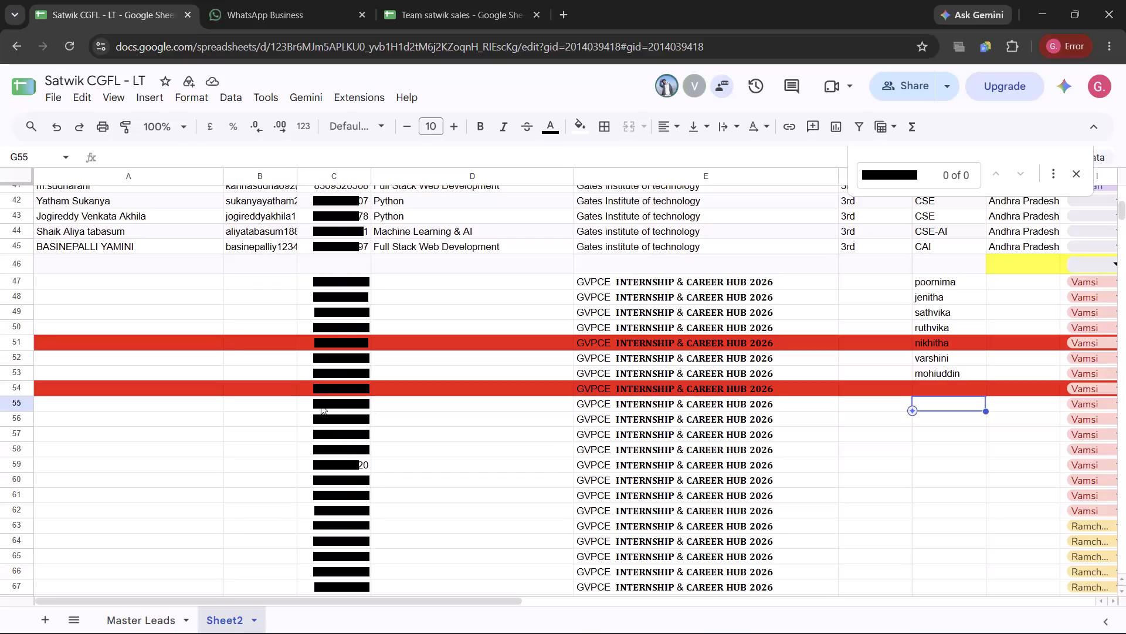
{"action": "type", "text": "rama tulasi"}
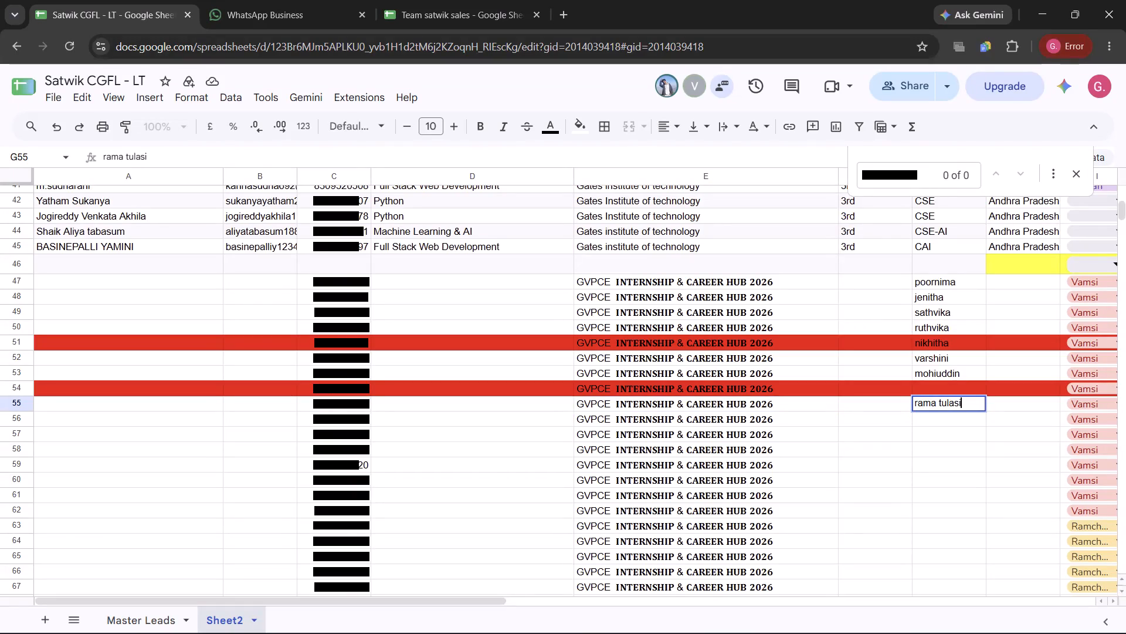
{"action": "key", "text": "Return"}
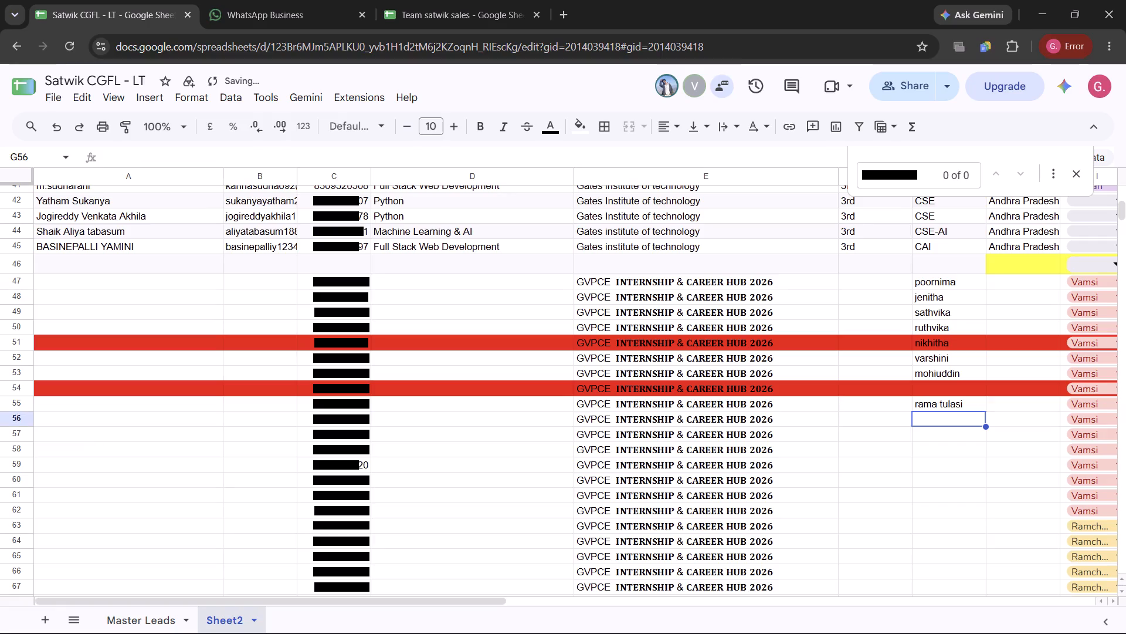
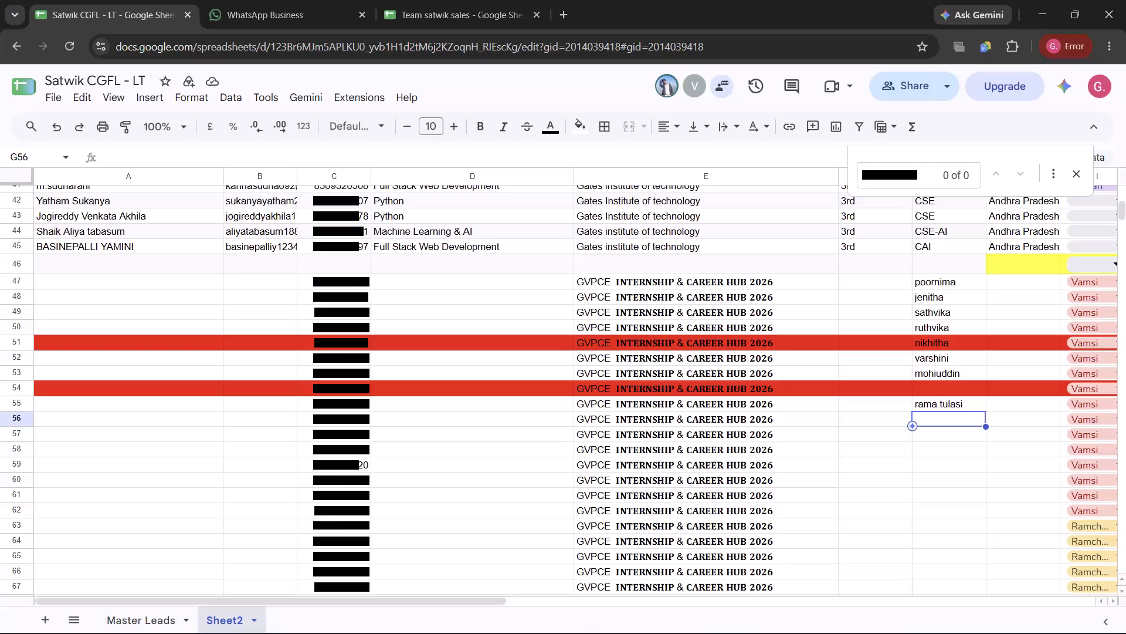
Set Status 1 for the lead in row 55 to Not Answering.
{"action": "key", "text": "Up"}
{"action": "key", "text": "Right"}
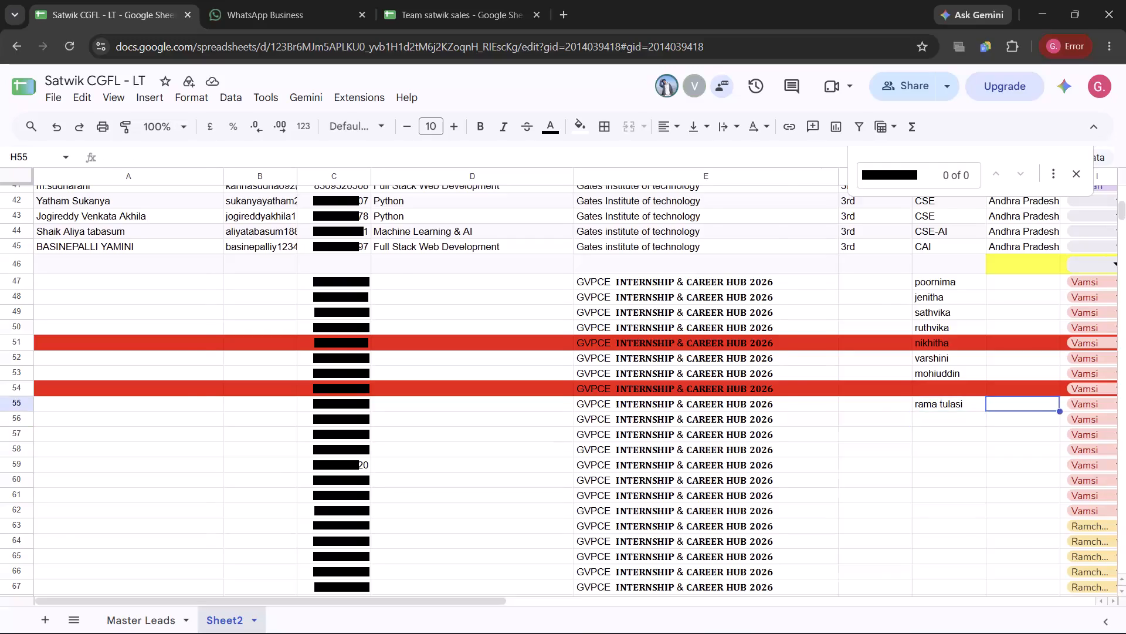
{"action": "key", "text": "Right"}
{"action": "key", "text": "Right"}
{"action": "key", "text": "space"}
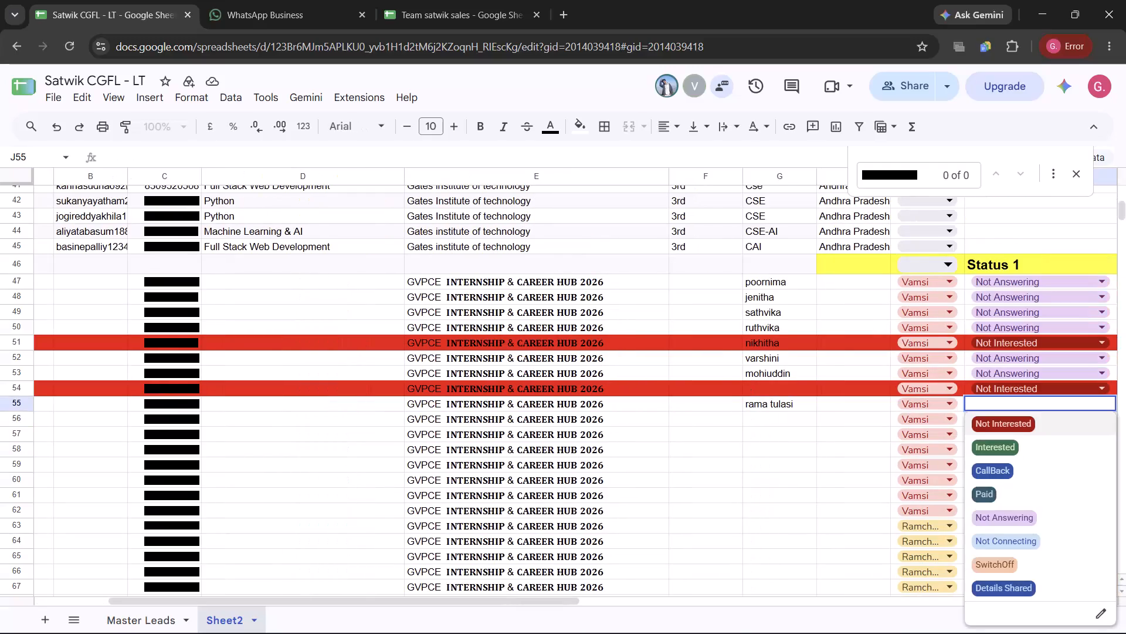
{"action": "key", "text": "Down"}
{"action": "key", "text": "Down"}
{"action": "key", "text": "Down"}
{"action": "key", "text": "Down"}
{"action": "key", "text": "Return"}
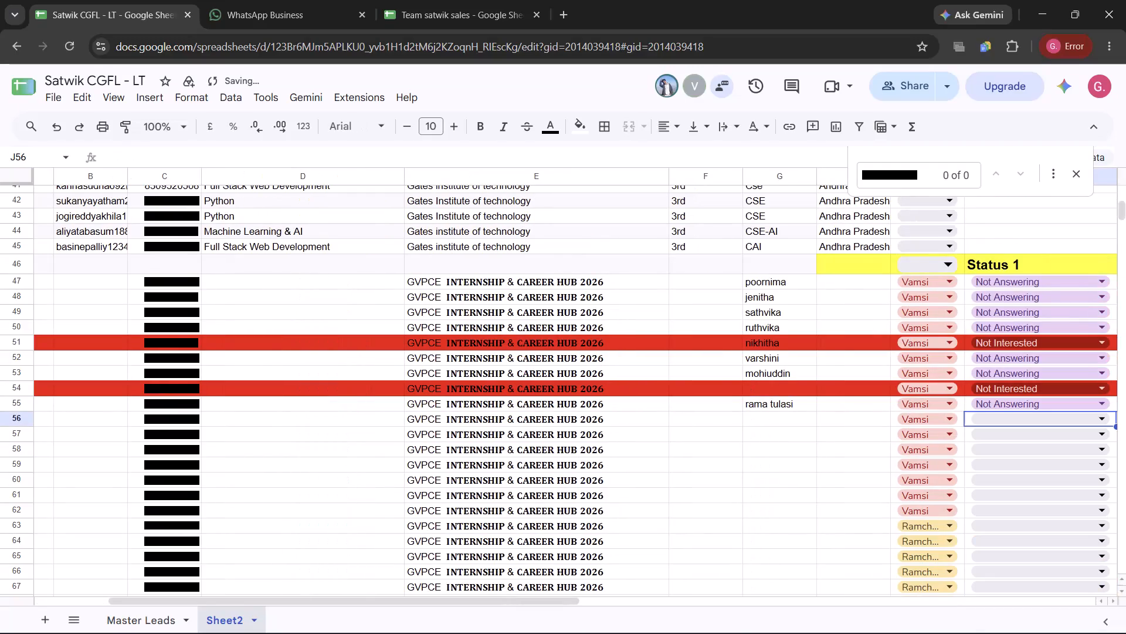
Go to the next lead's phone number in column C of row 56.
{"action": "key", "text": "Down"}
{"action": "key", "text": "Left"}
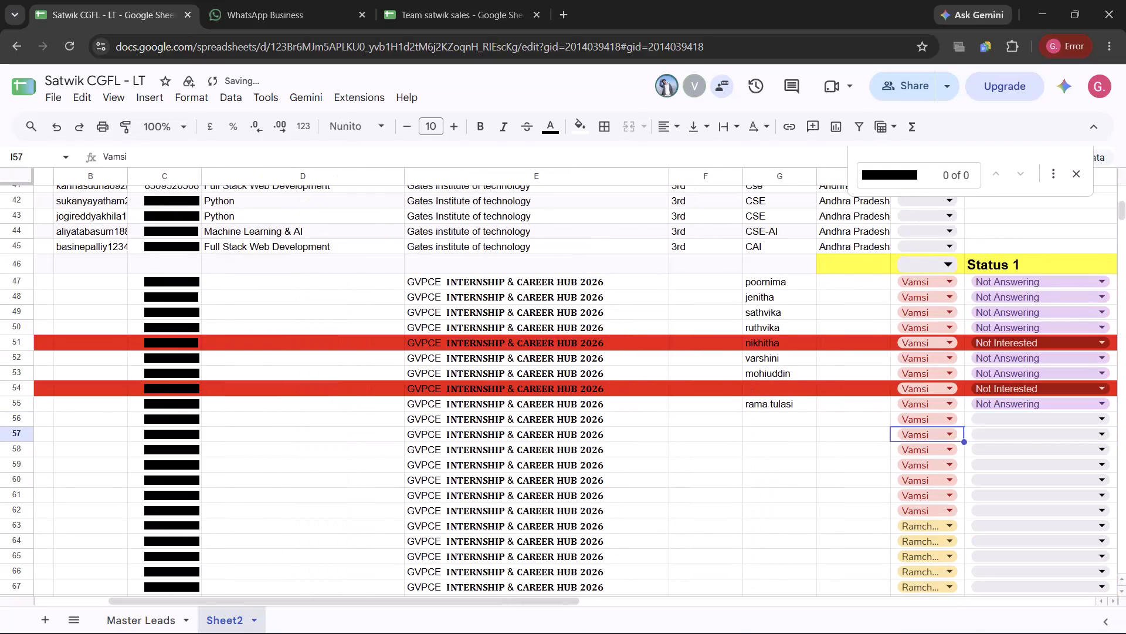
{"action": "key", "text": "Up"}
{"action": "key", "text": "Left"}
{"action": "key", "text": "Left"}
{"action": "key", "text": "Left"}
{"action": "key", "text": "Left"}
{"action": "key", "text": "Left"}
{"action": "key", "text": "Left"}
{"action": "key", "text": "Left"}
{"action": "key", "text": "Left"}
{"action": "key", "text": "Left"}
{"action": "key", "text": "Left"}
{"action": "key", "text": "Left"}
{"action": "key", "text": "Left"}
{"action": "key", "text": "Left"}
{"action": "key", "text": "Left"}
{"action": "key", "text": "Left"}
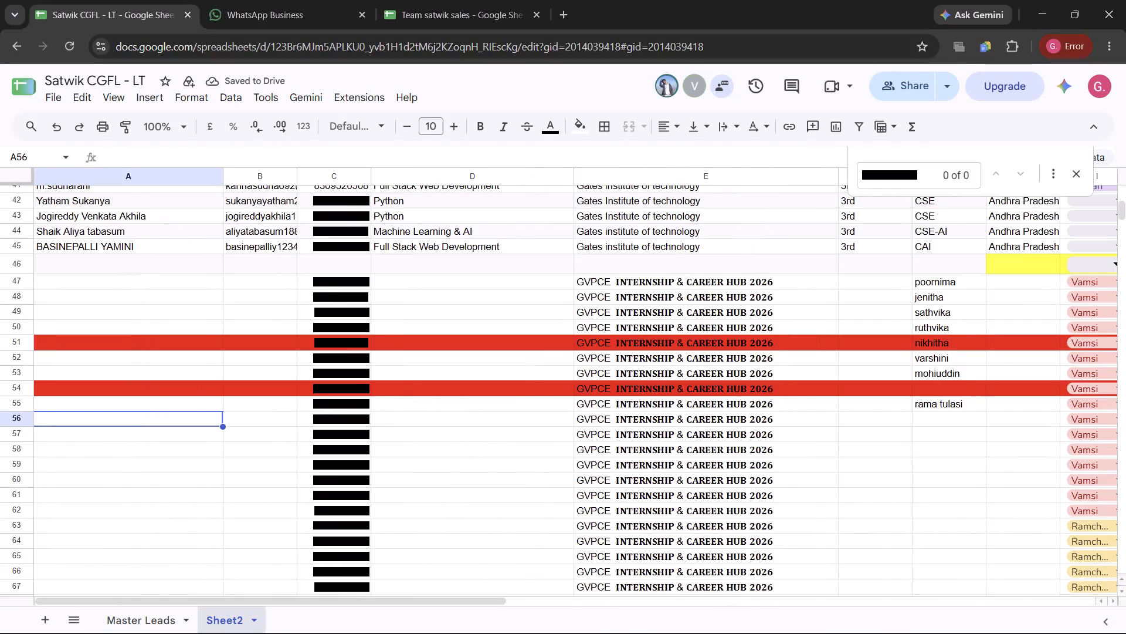
{"action": "key", "text": "Right"}
{"action": "key", "text": "Right"}
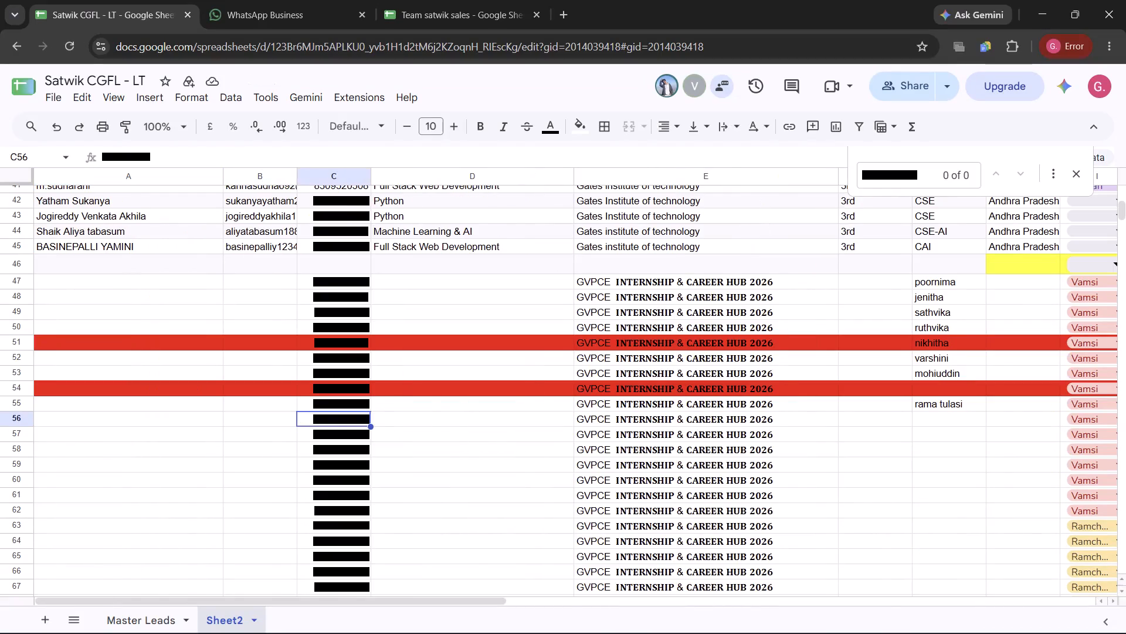
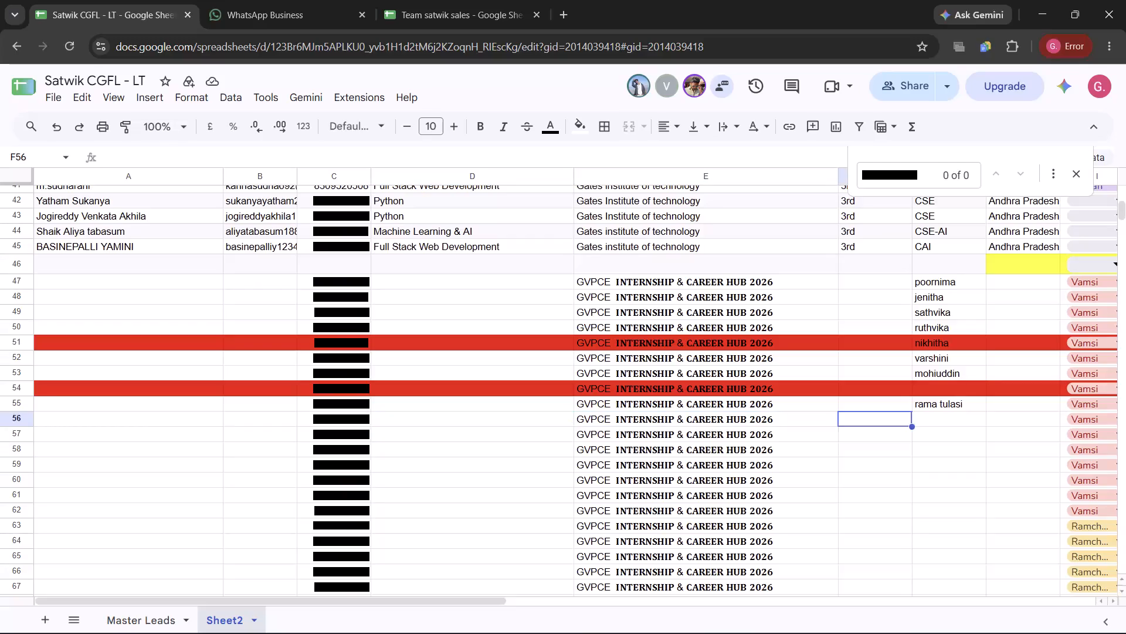
Enter aishwarya as the lead's name in column G of row 56.
{"action": "key", "text": "Right"}
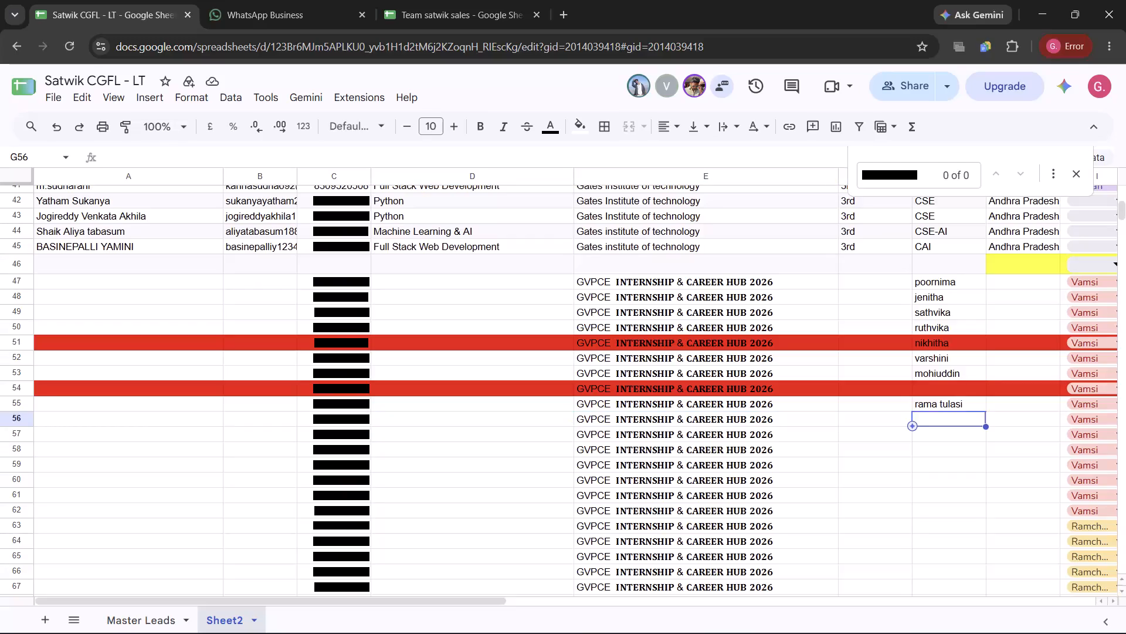
{"action": "type", "text": "aishwarya"}
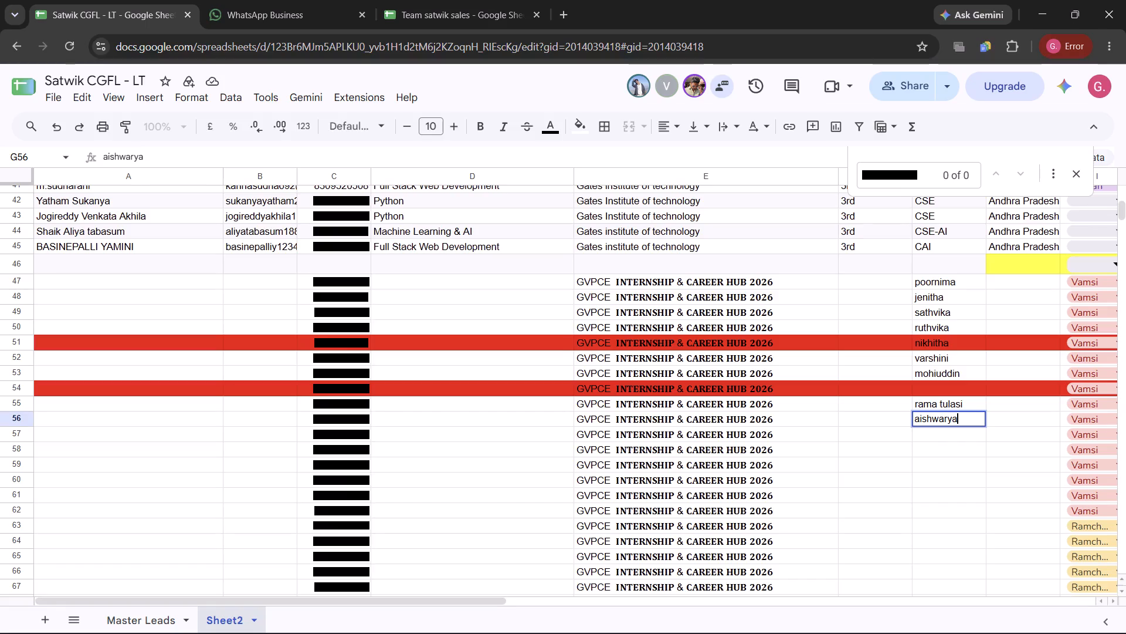
Set Status 1 for the lead in row 56 to Not Answering.
{"action": "key", "text": "Right"}
{"action": "key", "text": "Right"}
{"action": "key", "text": "Right"}
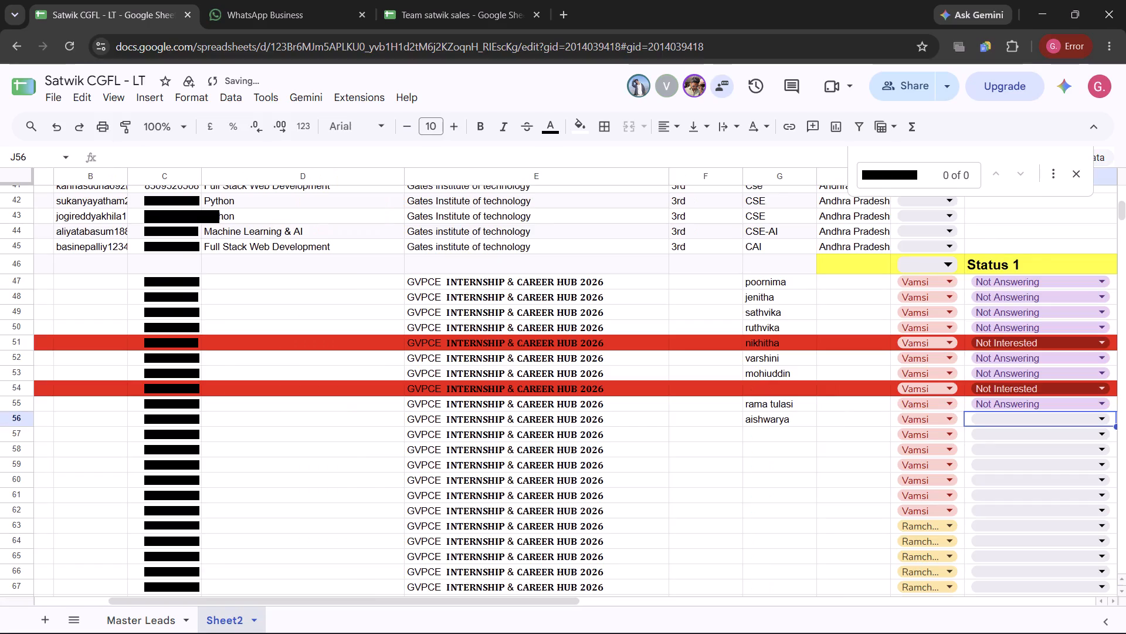
{"action": "key", "text": "space"}
{"action": "key", "text": "Down"}
{"action": "key", "text": "Down"}
{"action": "key", "text": "Down"}
{"action": "key", "text": "Down"}
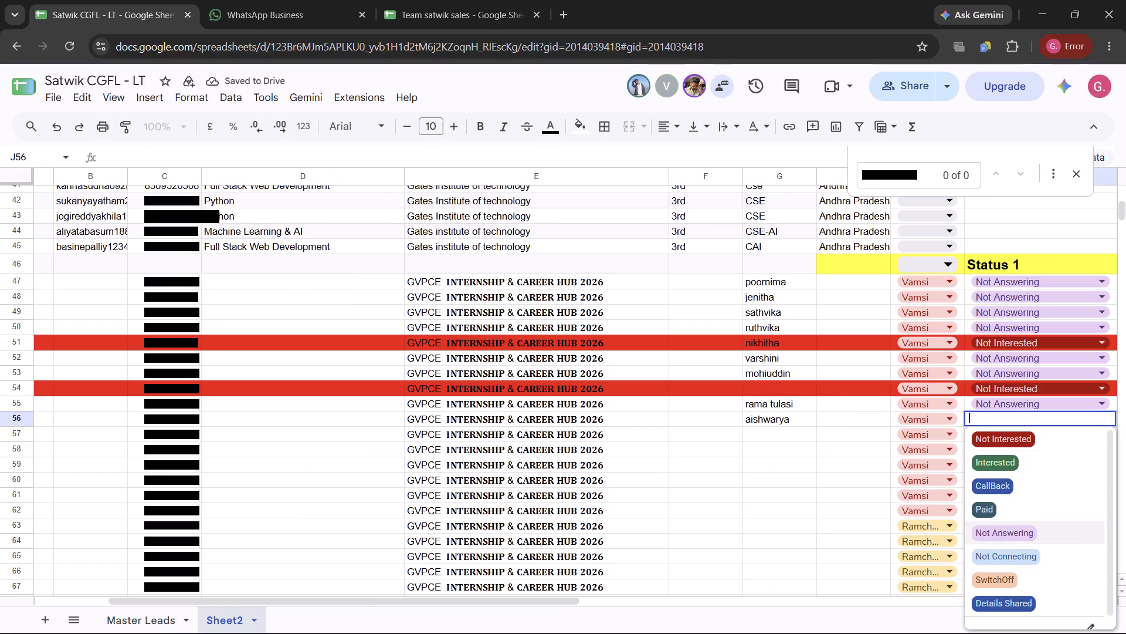
{"action": "key", "text": "Return"}
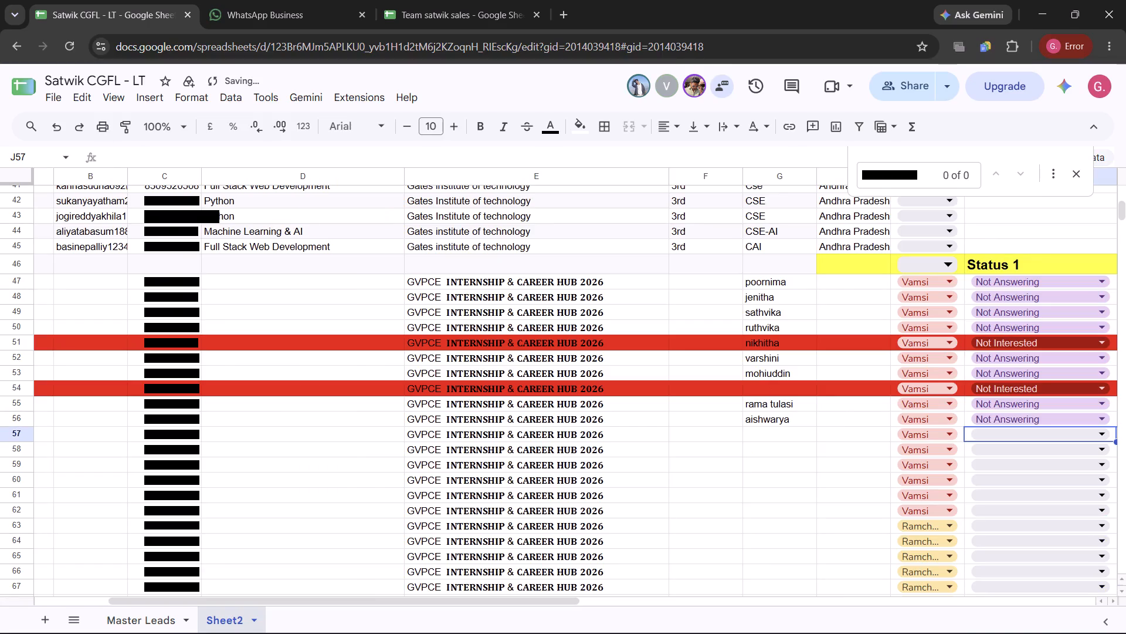
Go to the next lead's phone number in column C of row 57.
{"action": "key", "text": "Left"}
{"action": "key", "text": "Left"}
{"action": "key", "text": "Left"}
{"action": "key", "text": "Left"}
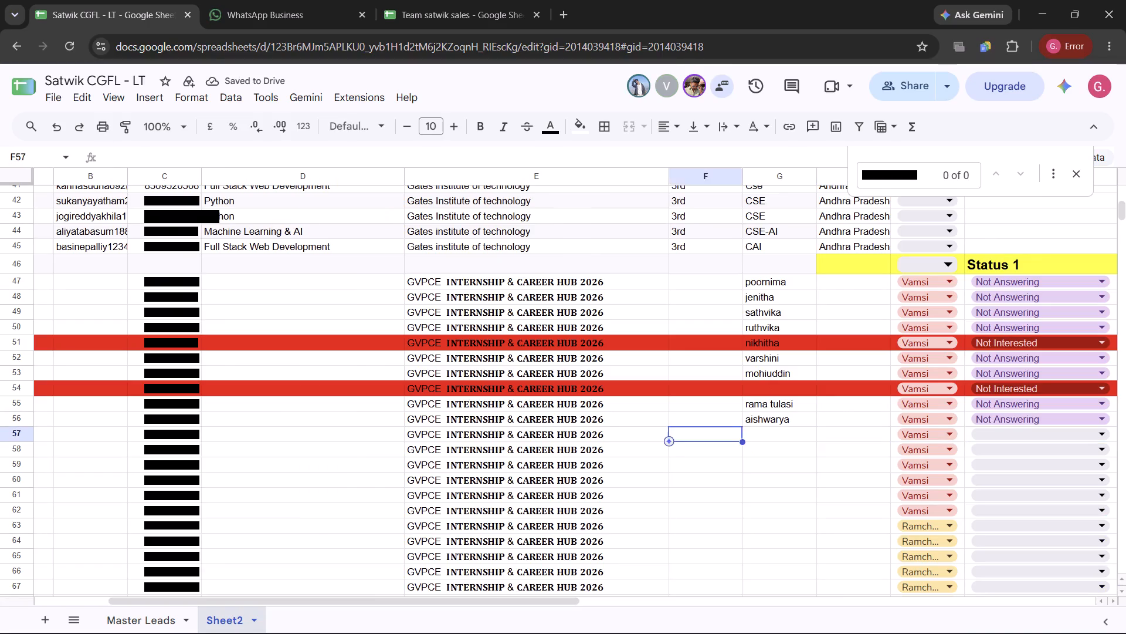
{"action": "key", "text": "Left"}
{"action": "key", "text": "Left"}
{"action": "key", "text": "Left"}
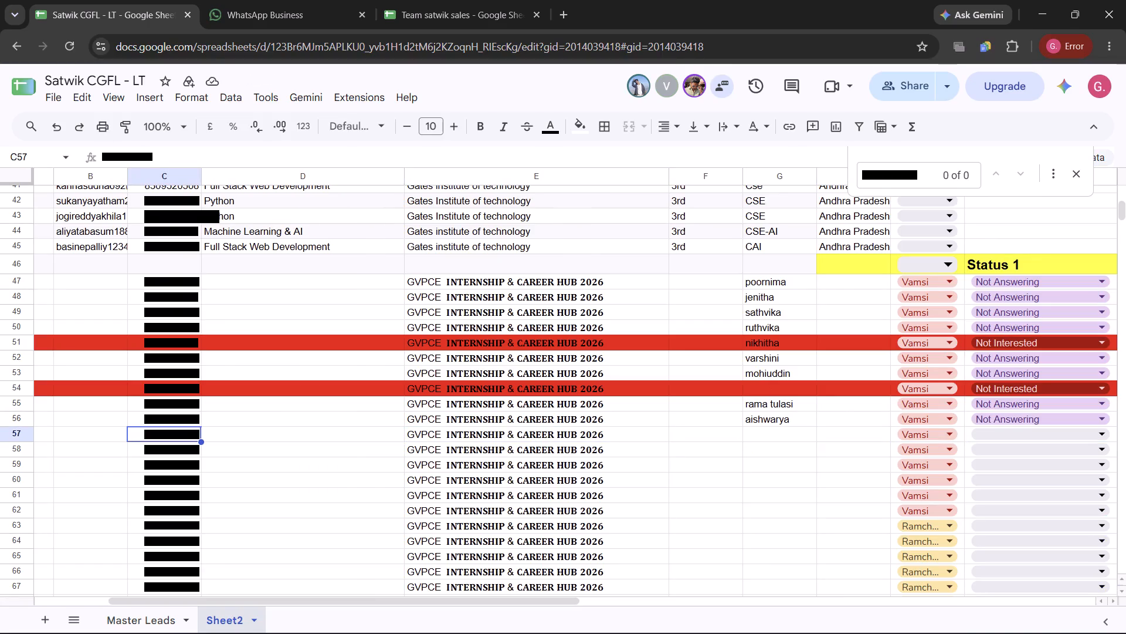
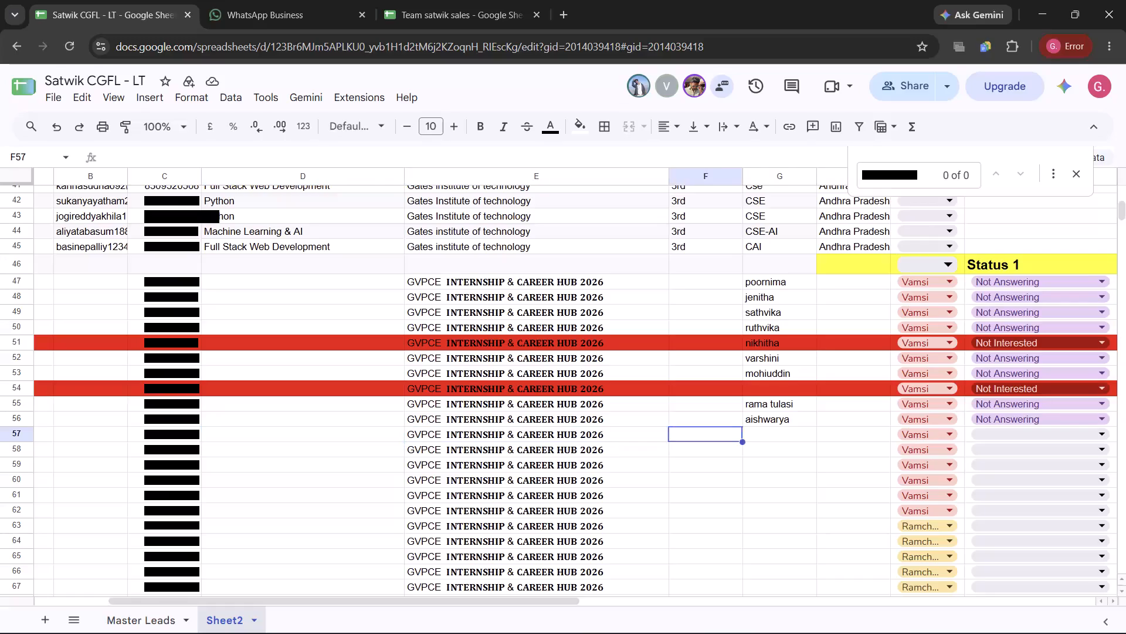
Enter jyostna as the lead's name in column G of row 57.
{"action": "key", "text": "Right"}
{"action": "type", "text": "jyo"}
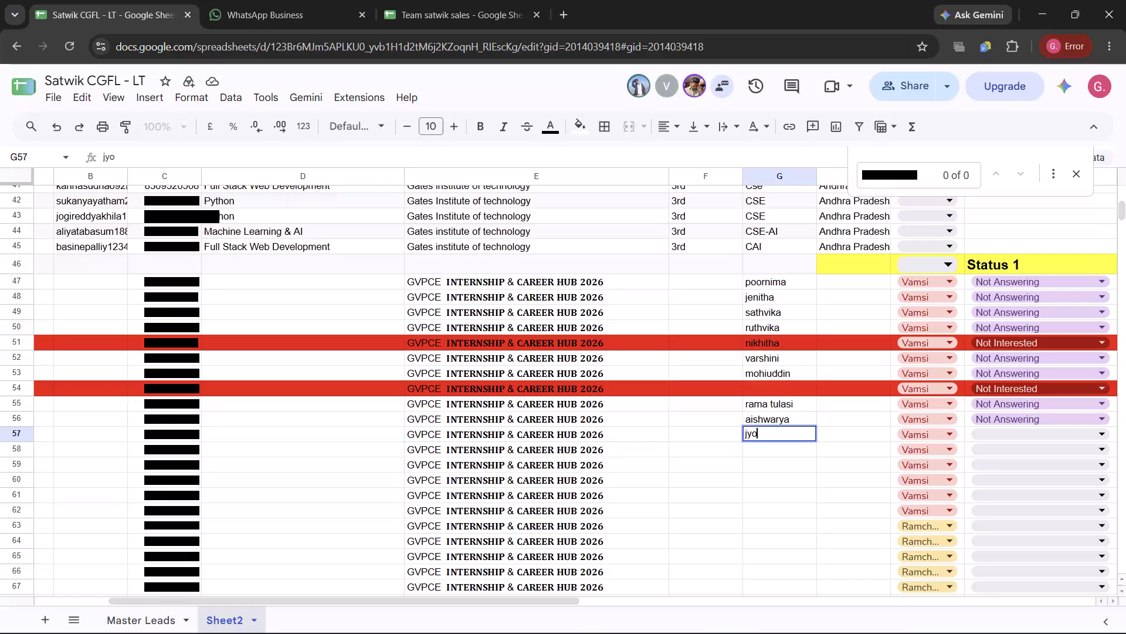
{"action": "key", "text": "s"}
{"action": "type", "text": "tb\\"}
{"action": "key", "text": "BackSpace"}
{"action": "key", "text": "BackSpace"}
{"action": "type", "text": "na"}
{"action": "key", "text": "space"}
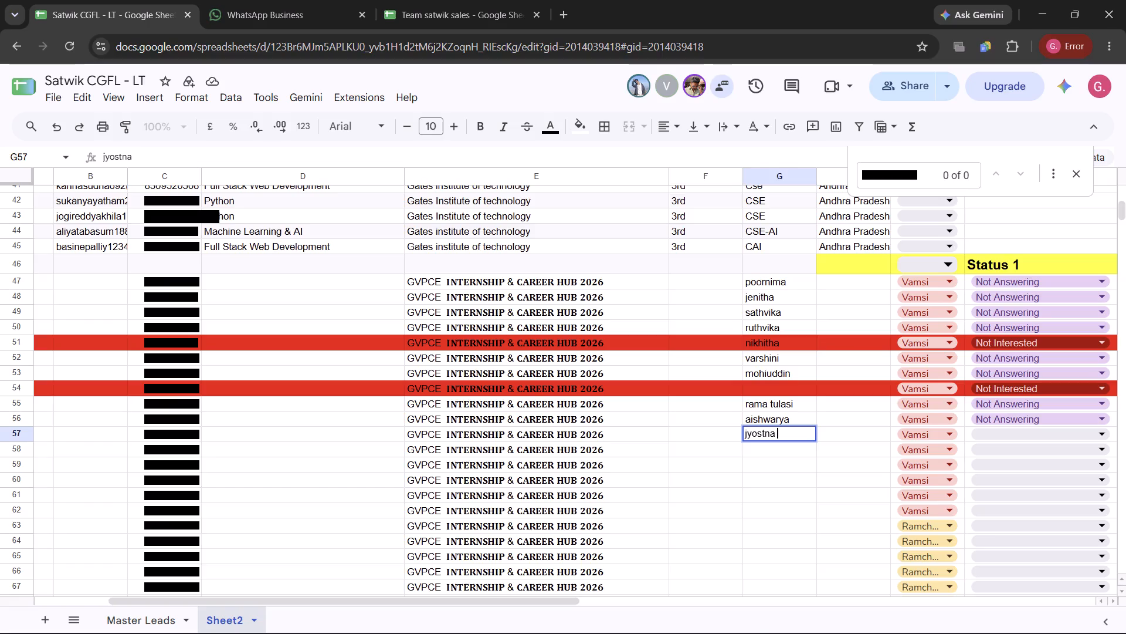
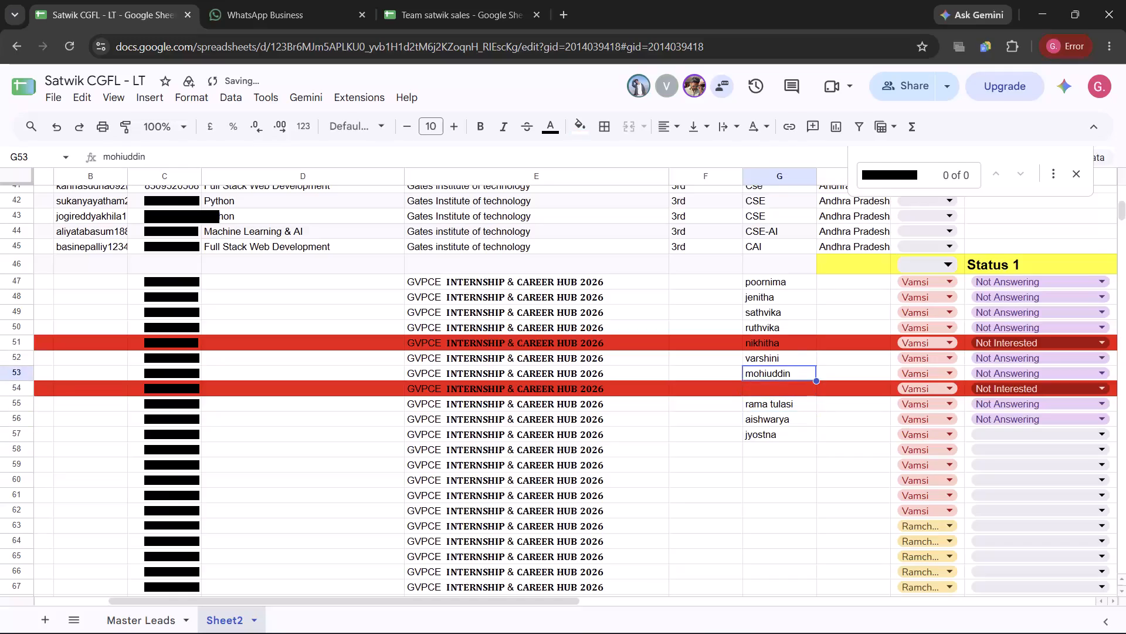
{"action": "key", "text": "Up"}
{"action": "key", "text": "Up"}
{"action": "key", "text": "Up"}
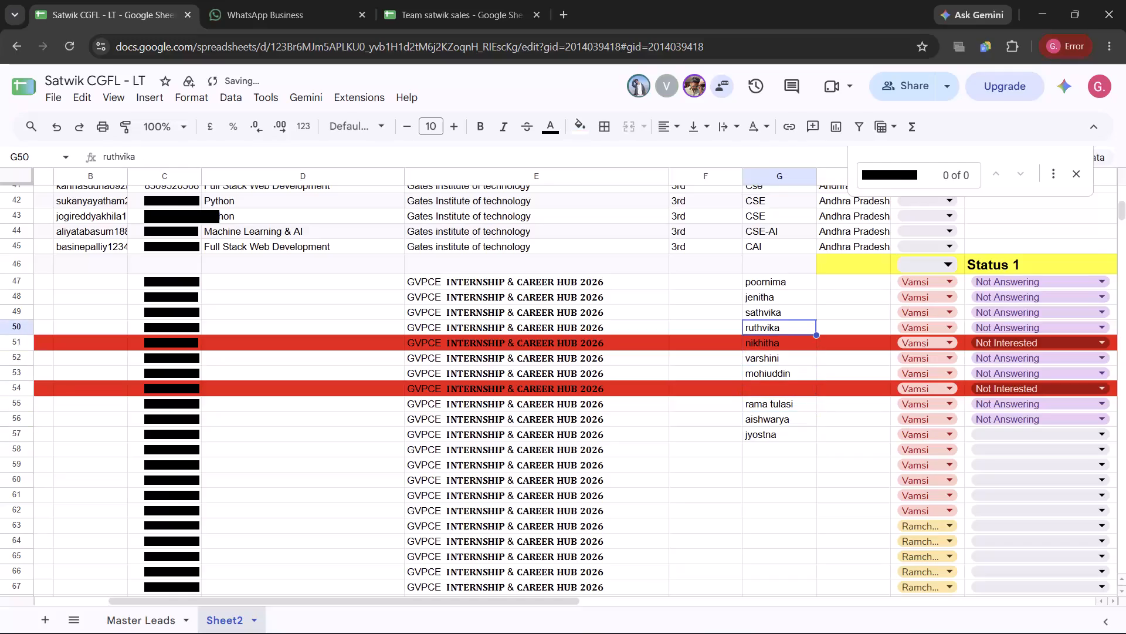
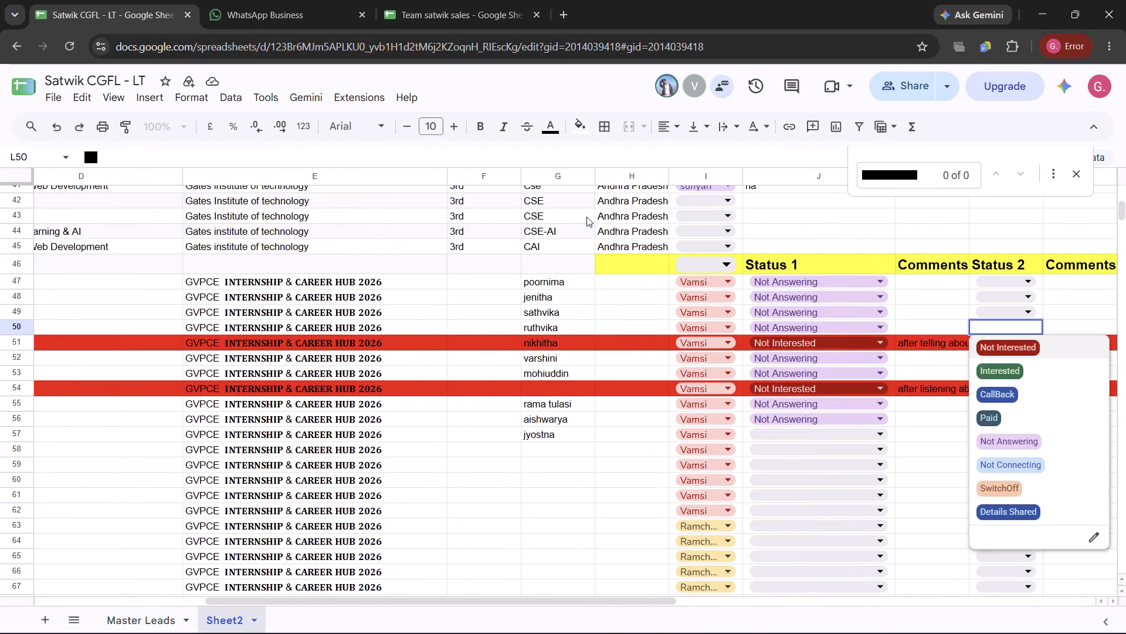
Set Status 2 for the lead in row 50 to CallBack.
{"action": "left_click", "coordinate": [1006, 380]}
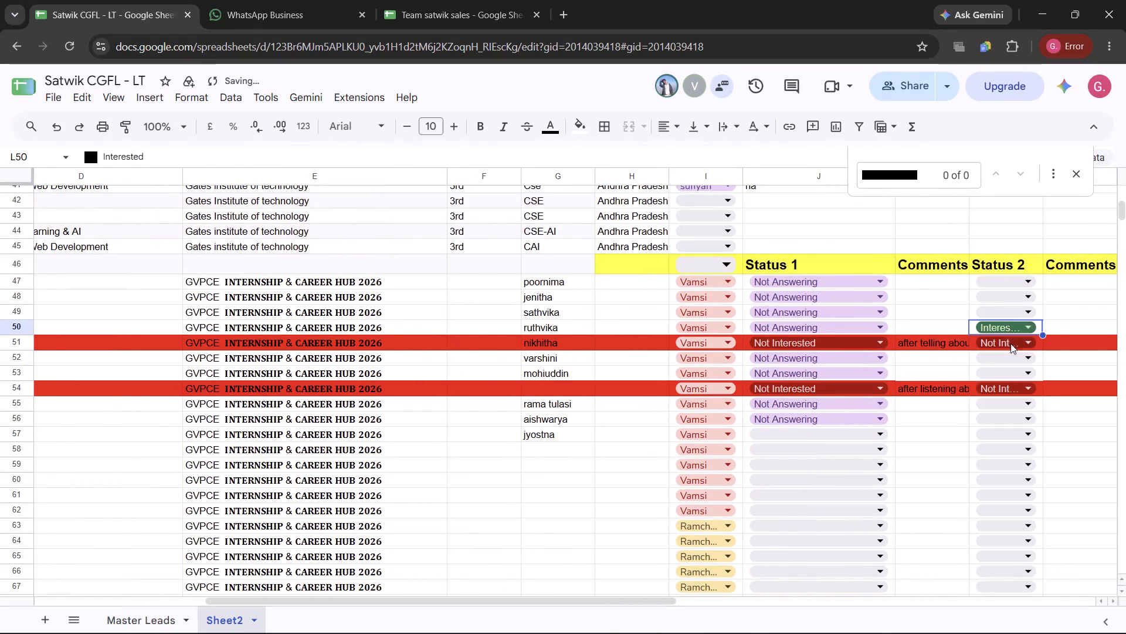
{"action": "left_click", "coordinate": [1008, 326]}
{"action": "left_click", "coordinate": [1008, 390]}
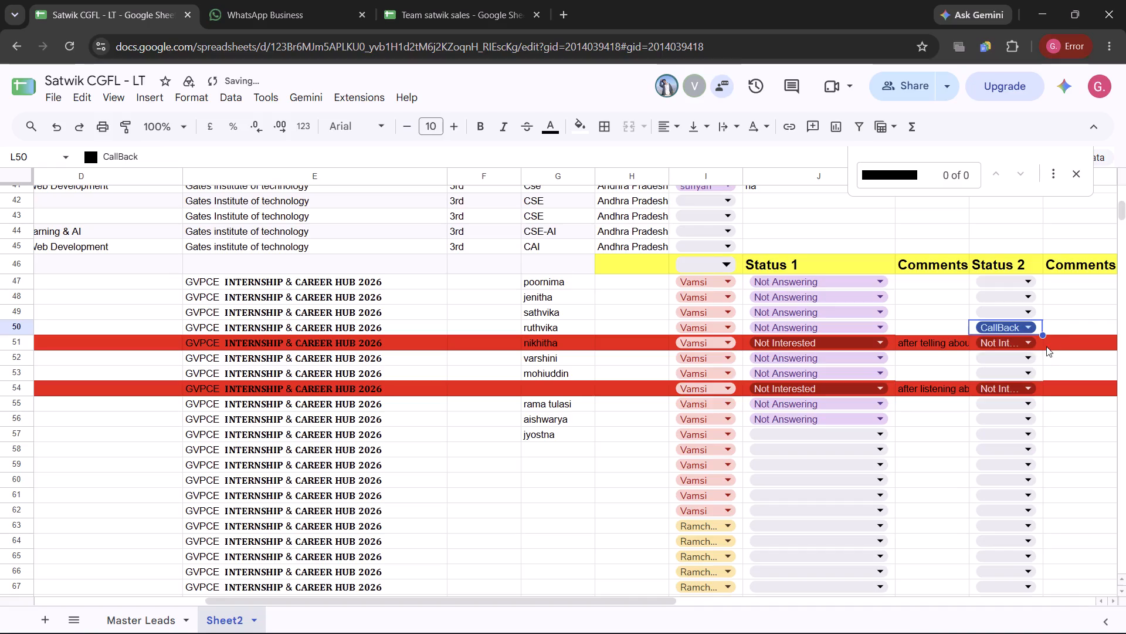
Enter the comment "at 4 pom" beside Status 2 in column M of row 50.
{"action": "left_click", "coordinate": [1059, 326]}
{"action": "double_click", "coordinate": [1059, 326]}
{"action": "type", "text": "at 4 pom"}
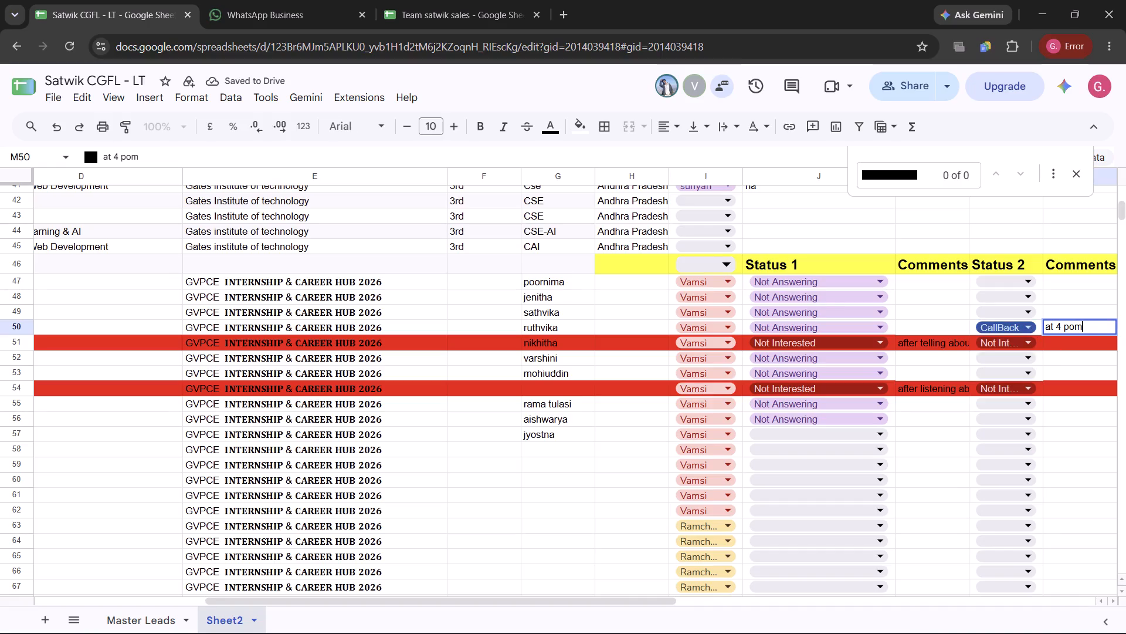
Correct the second-call comment for the lead in row 50 to read "at 4 pm".
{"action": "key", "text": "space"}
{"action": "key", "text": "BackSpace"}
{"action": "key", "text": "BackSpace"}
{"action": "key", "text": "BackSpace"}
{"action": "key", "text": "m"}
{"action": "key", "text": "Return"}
Go to the phone number of the lead in row 57 and read it for the call.
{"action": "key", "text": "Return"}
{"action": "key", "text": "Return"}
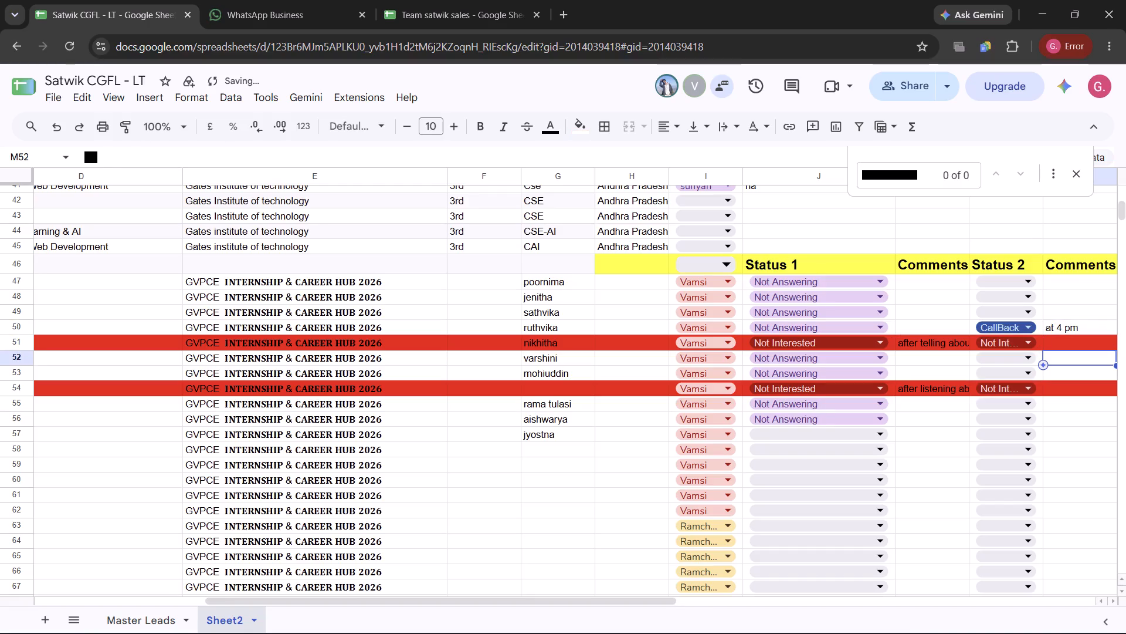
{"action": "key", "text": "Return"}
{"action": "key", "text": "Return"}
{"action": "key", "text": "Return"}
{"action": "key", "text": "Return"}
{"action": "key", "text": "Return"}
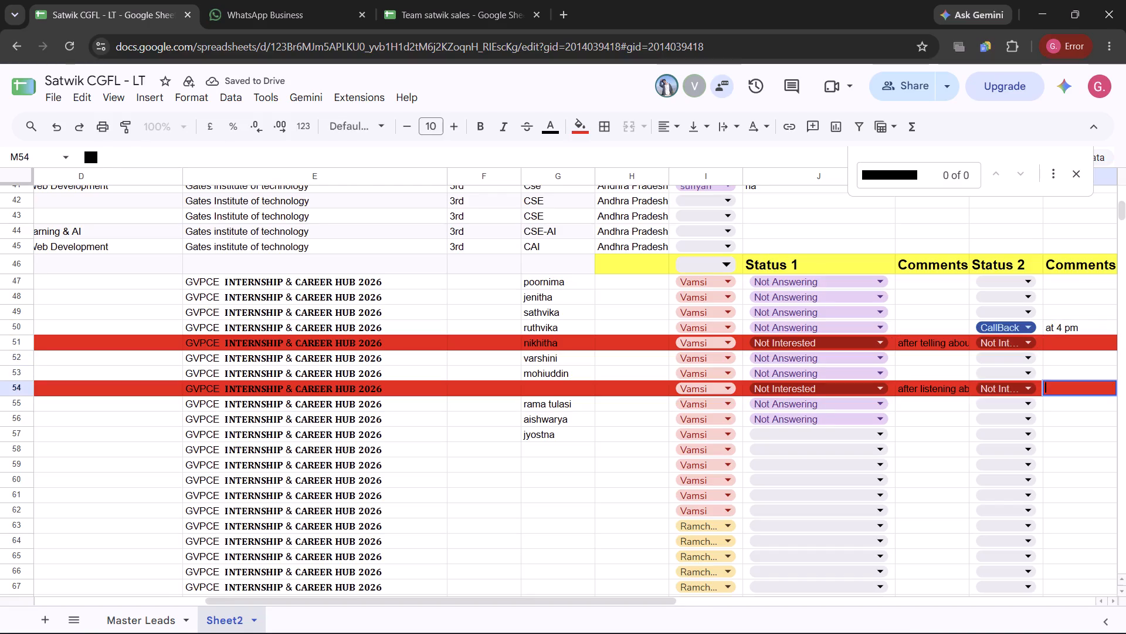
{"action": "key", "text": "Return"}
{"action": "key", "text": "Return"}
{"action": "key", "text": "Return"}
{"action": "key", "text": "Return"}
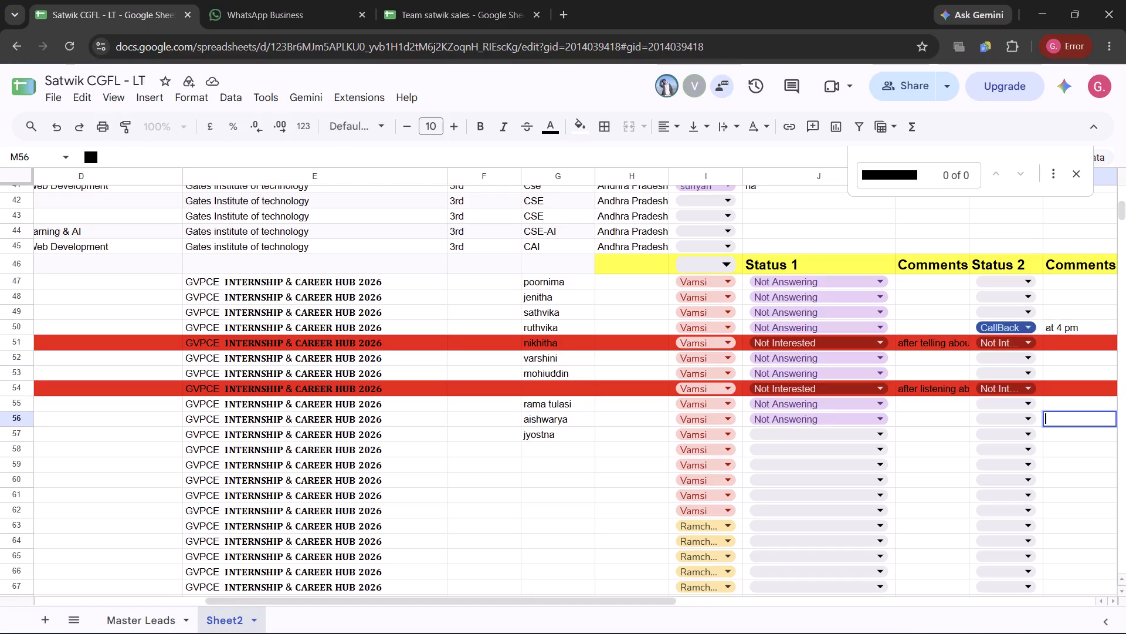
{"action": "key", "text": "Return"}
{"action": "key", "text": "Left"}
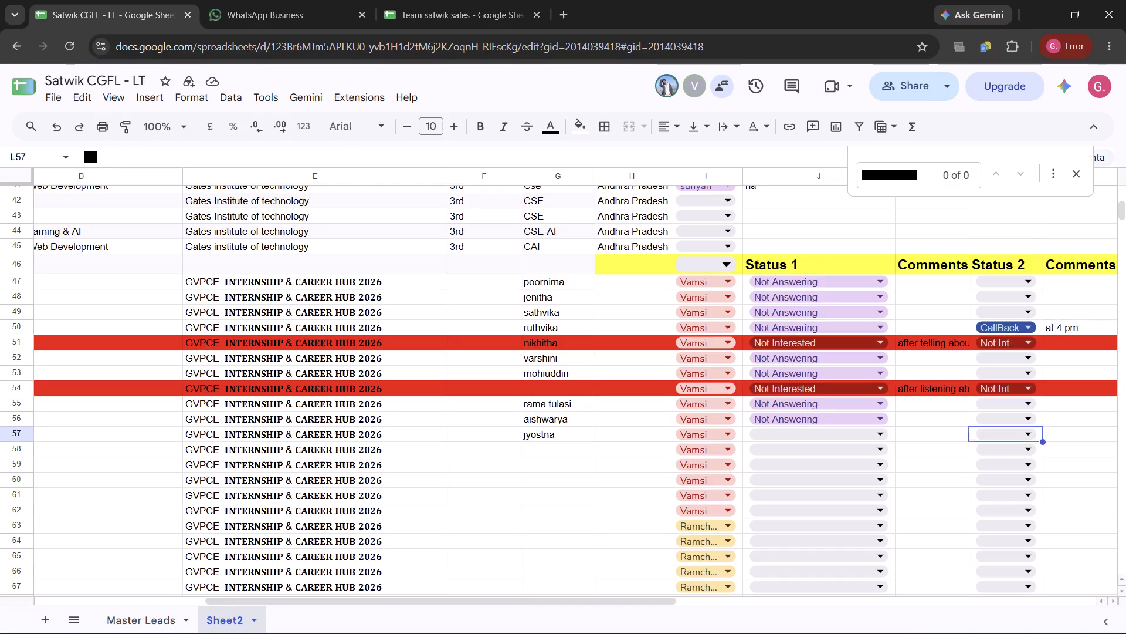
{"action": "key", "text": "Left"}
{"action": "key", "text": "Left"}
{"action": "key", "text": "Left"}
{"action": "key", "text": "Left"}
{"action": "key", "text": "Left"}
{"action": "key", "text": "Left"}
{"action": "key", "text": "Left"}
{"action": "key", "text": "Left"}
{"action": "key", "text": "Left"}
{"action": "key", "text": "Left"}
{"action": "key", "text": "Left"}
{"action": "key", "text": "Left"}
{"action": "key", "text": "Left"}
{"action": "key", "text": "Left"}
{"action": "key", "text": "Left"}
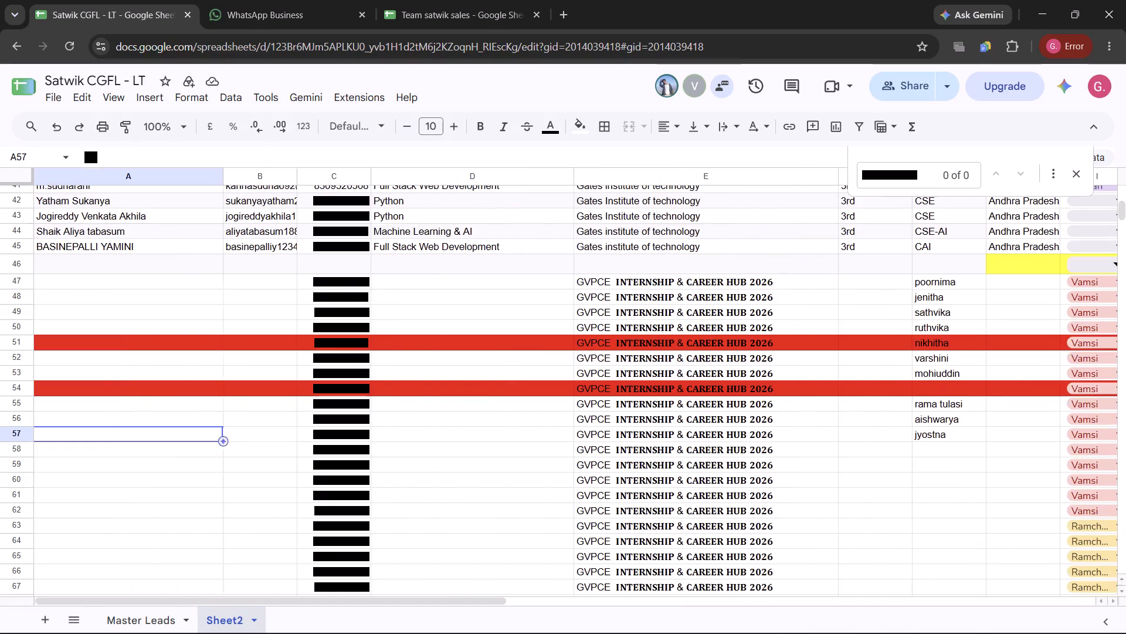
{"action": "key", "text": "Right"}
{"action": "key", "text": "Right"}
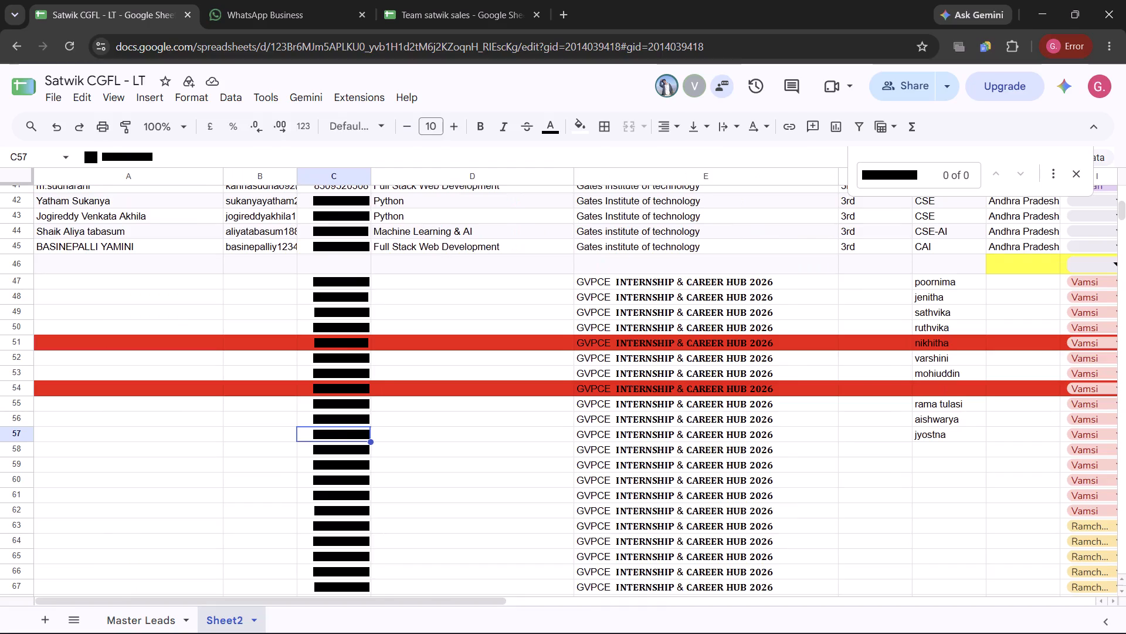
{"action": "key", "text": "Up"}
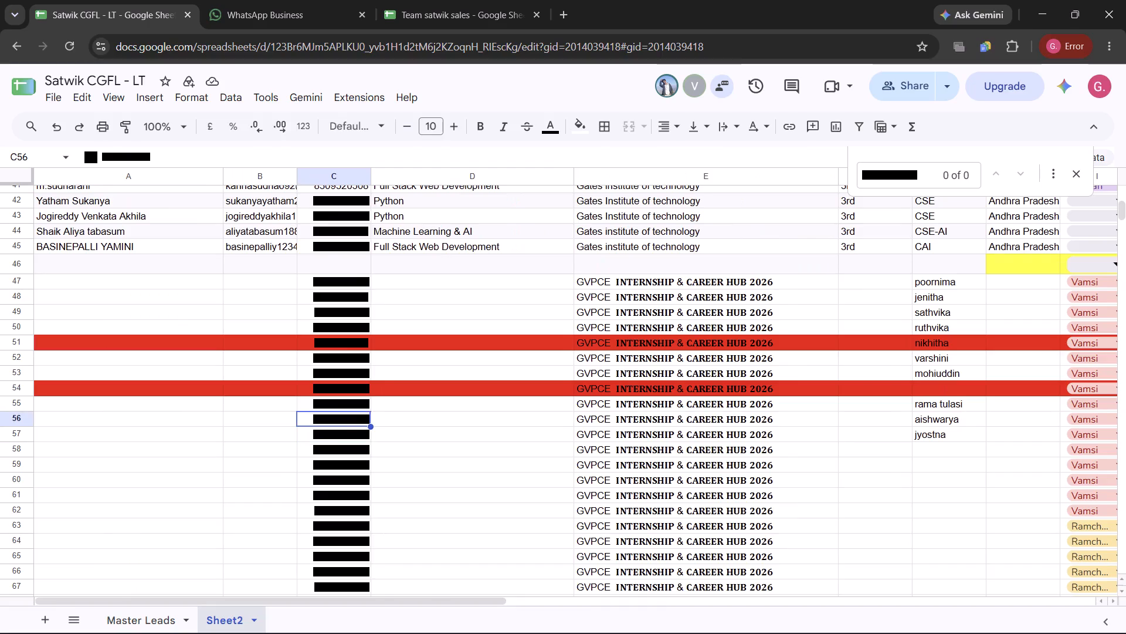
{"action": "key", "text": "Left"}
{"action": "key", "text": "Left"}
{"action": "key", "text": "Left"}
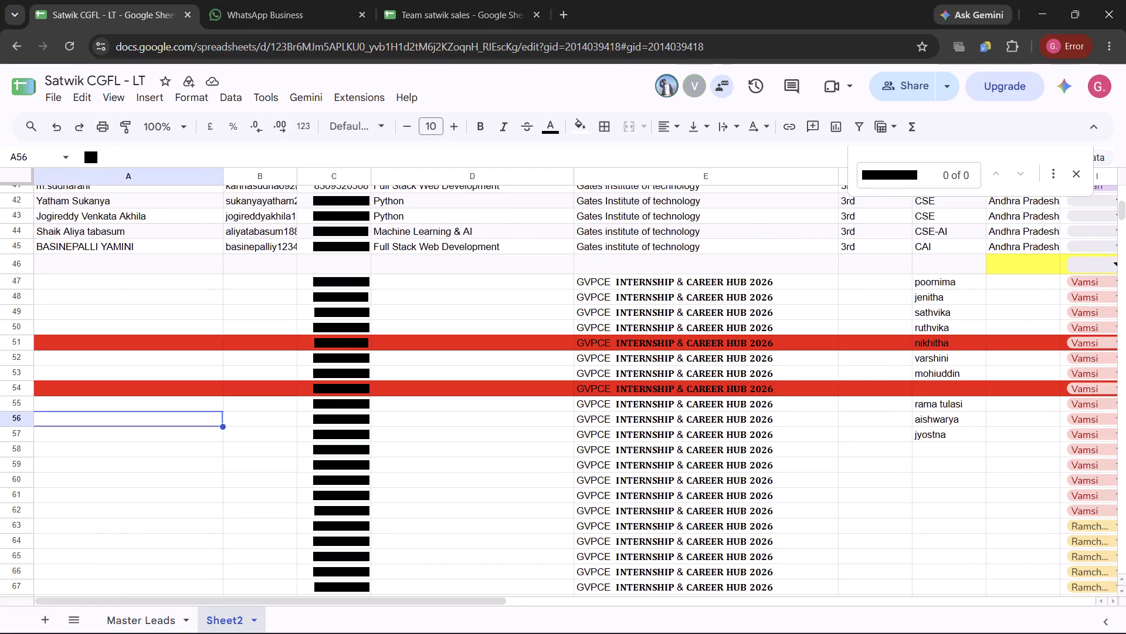
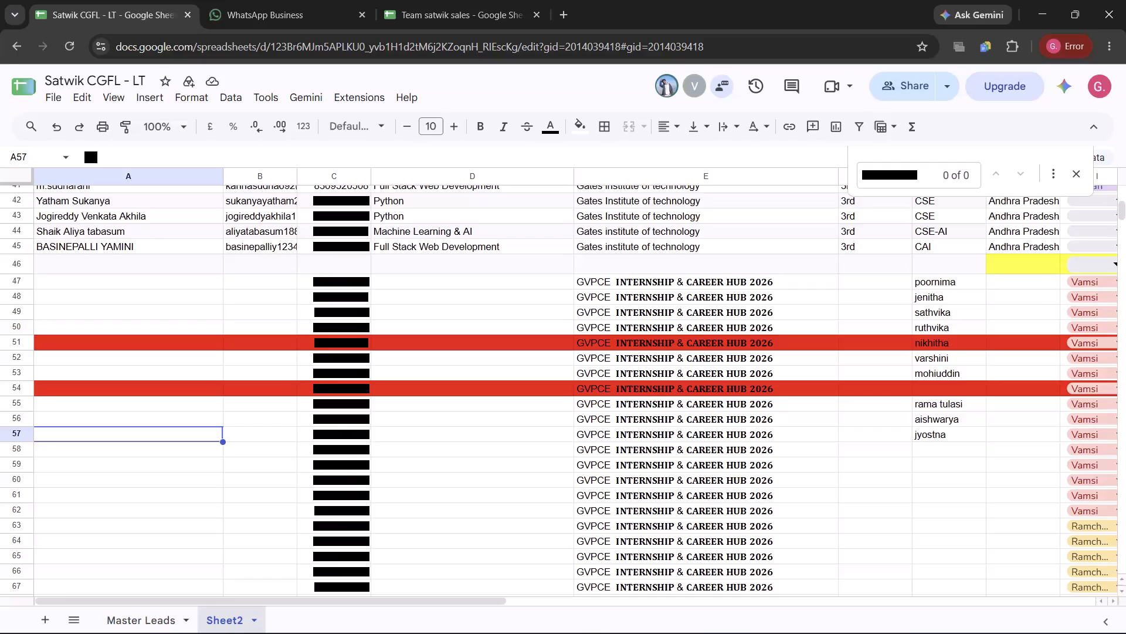
Set the second-call status of the lead in row 56 to CallBack.
{"action": "key", "text": "Right"}
{"action": "key", "text": "Up"}
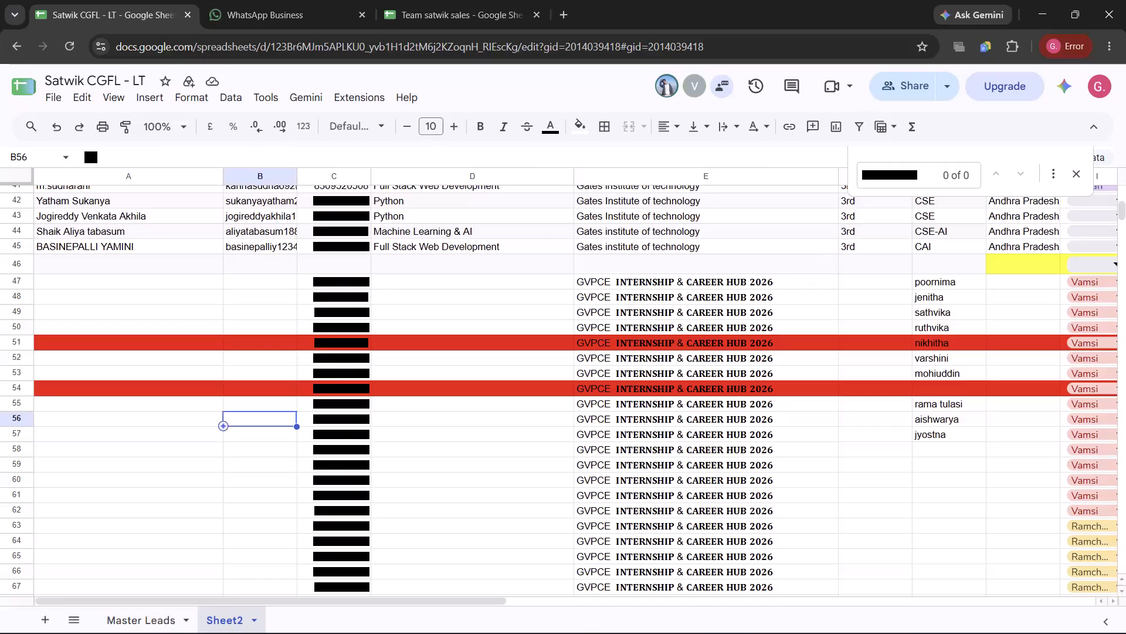
{"action": "key", "text": "Right"}
{"action": "key", "text": "Right"}
{"action": "key", "text": "Right"}
{"action": "key", "text": "Right"}
{"action": "key", "text": "Right"}
{"action": "key", "text": "Right"}
{"action": "key", "text": "Right"}
{"action": "key", "text": "Right"}
{"action": "key", "text": "Right"}
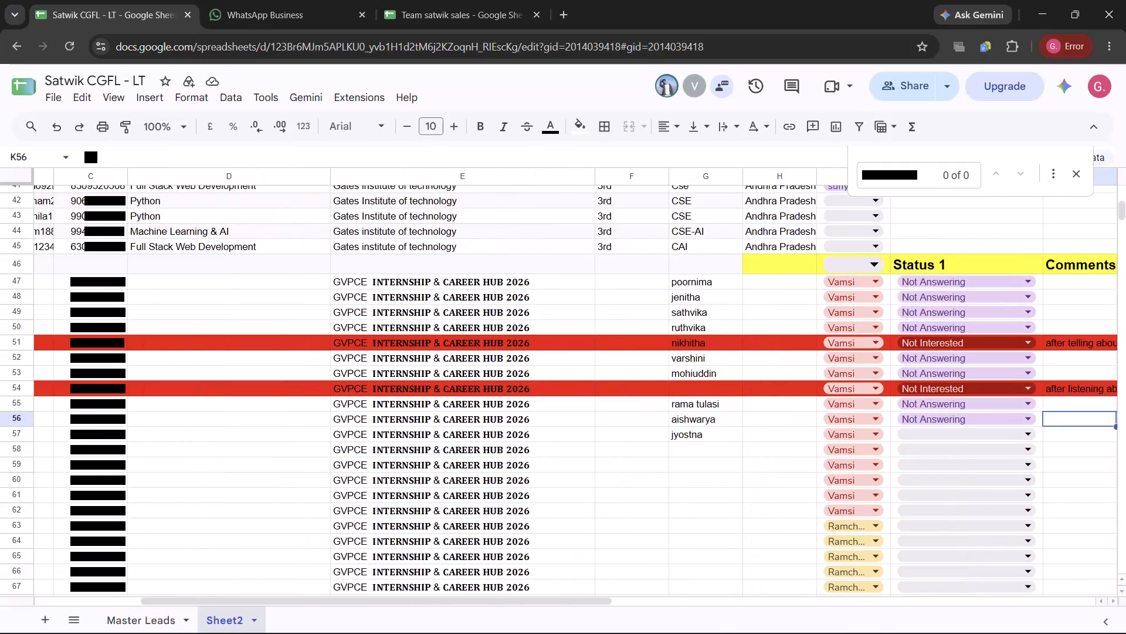
{"action": "key", "text": "Right"}
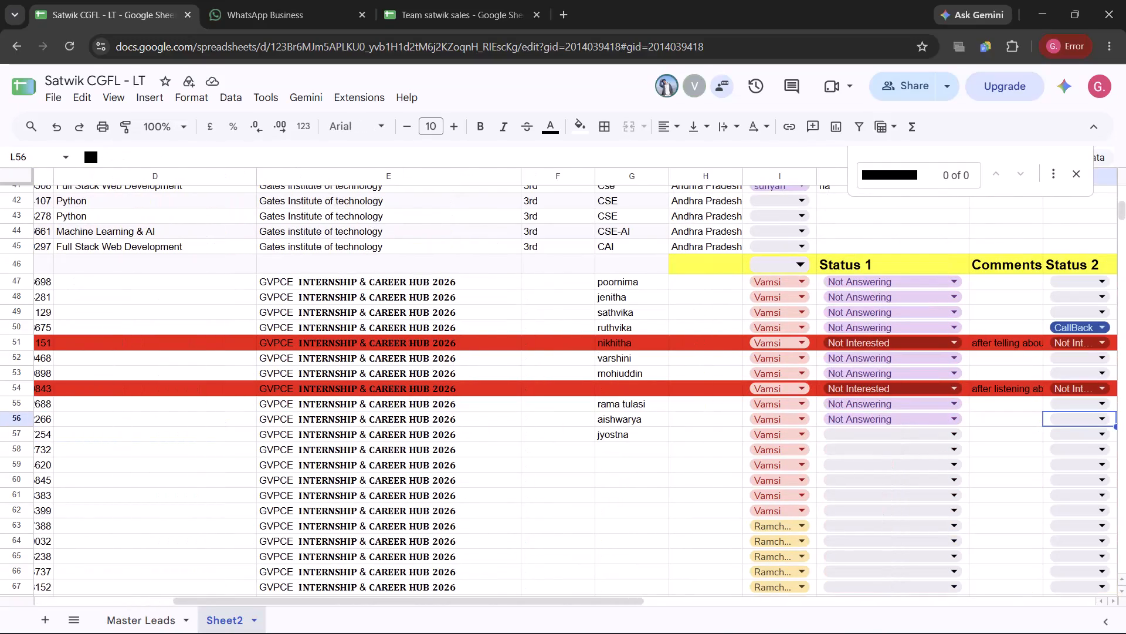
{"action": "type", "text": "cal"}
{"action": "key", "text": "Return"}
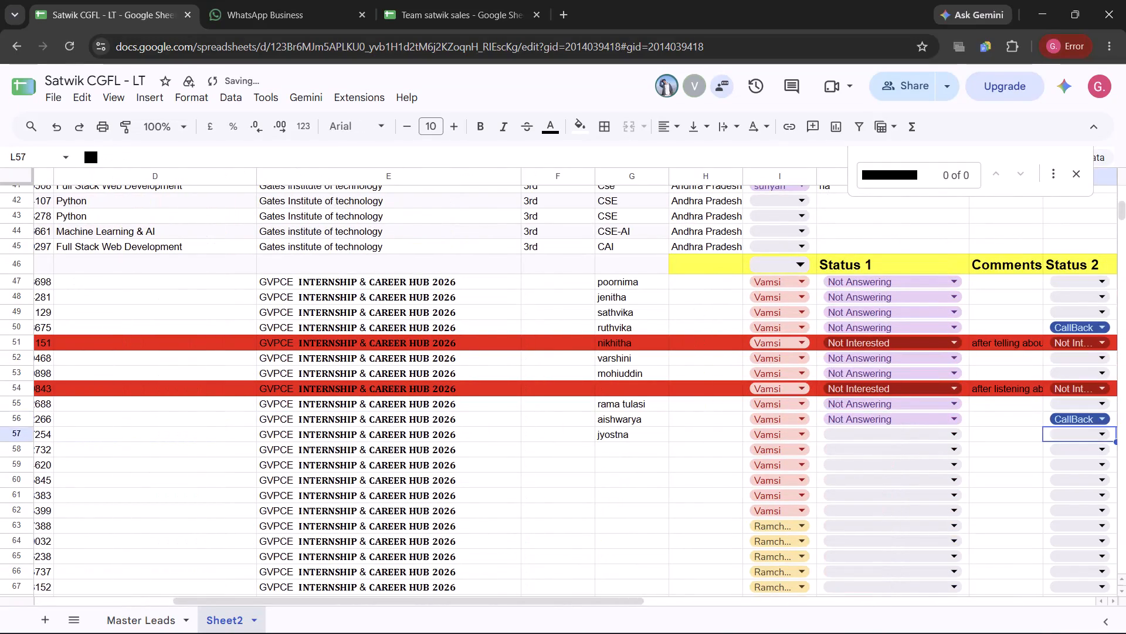
Enter the second-call comment "at 6 pm" for the lead in row 56.
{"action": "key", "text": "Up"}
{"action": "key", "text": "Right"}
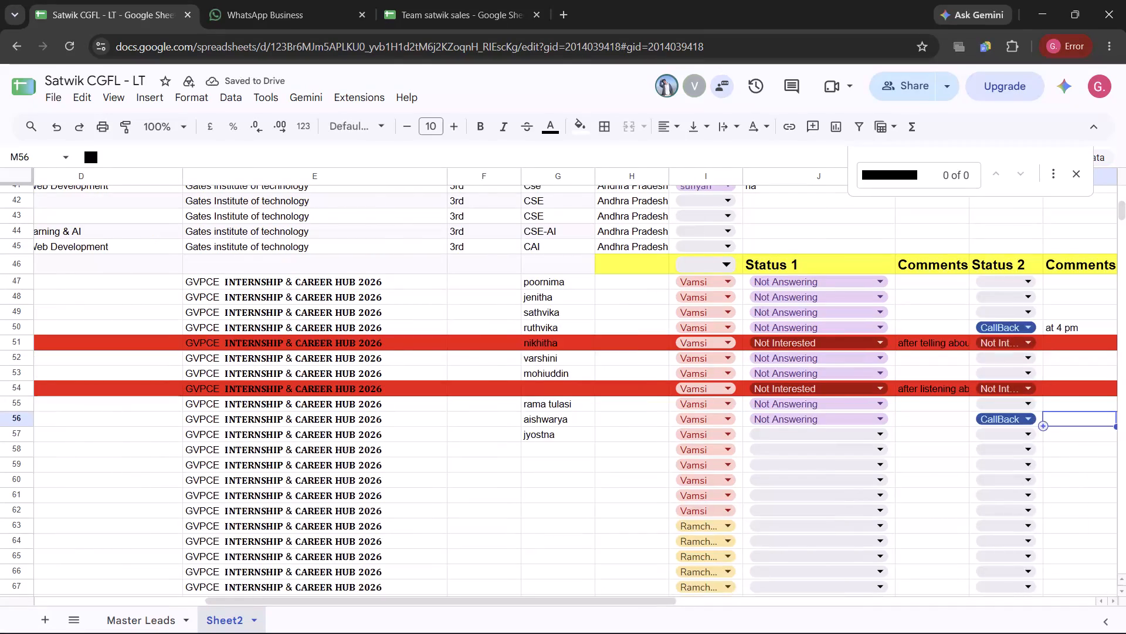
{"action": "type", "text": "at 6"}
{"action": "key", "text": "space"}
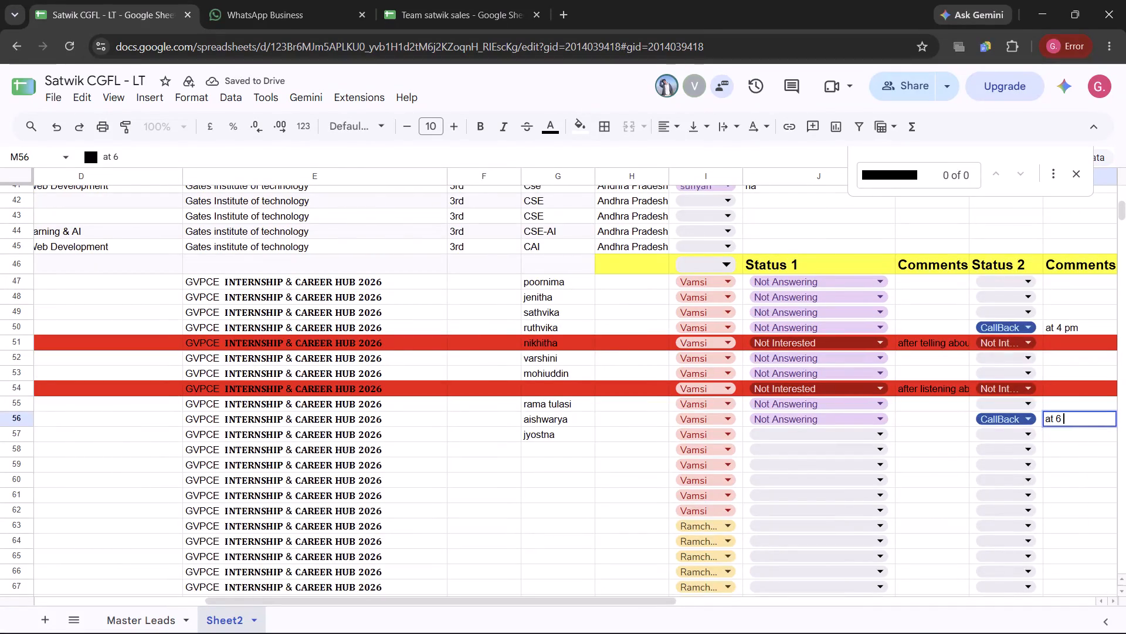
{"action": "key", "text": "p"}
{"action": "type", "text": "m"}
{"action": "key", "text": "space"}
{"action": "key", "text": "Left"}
Go to the phone number of the lead in row 57 and read it for the call.
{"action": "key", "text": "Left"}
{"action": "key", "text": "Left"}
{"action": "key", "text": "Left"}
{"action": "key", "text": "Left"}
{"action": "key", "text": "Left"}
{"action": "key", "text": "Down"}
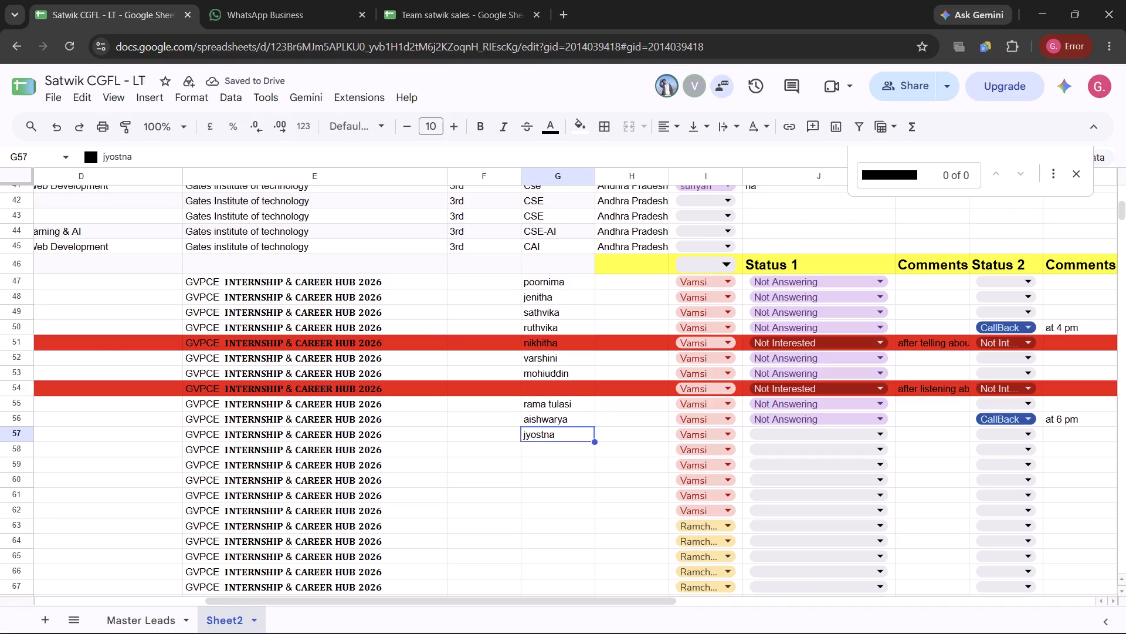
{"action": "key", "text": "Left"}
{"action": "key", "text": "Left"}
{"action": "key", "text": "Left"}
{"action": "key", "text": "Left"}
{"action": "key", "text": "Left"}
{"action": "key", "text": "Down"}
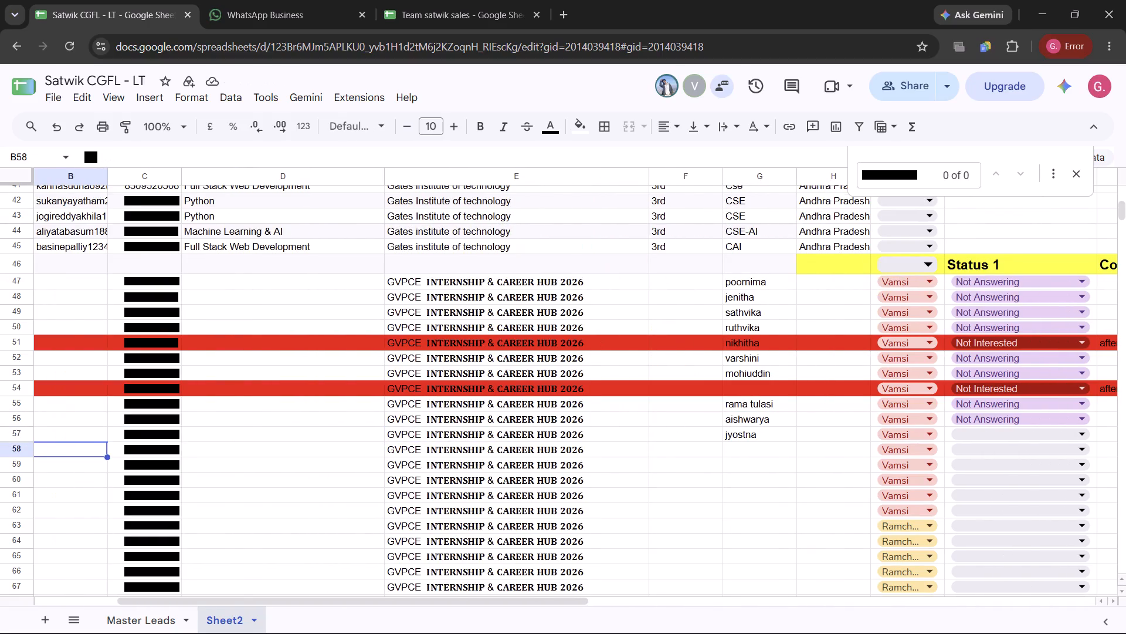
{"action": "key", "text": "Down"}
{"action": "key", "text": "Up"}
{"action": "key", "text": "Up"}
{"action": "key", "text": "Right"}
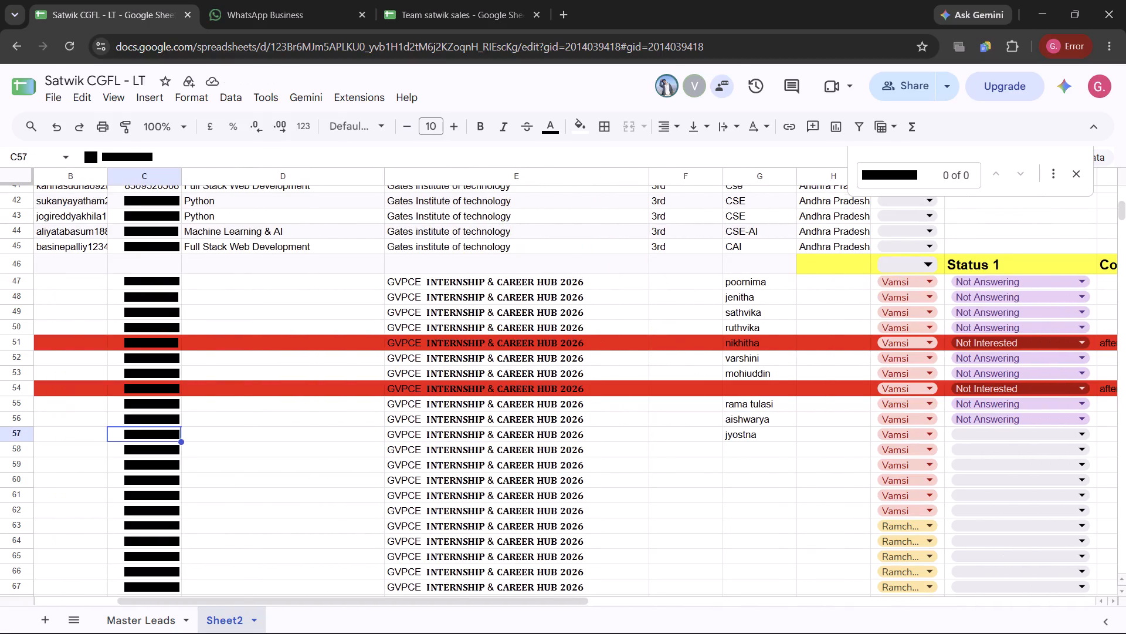
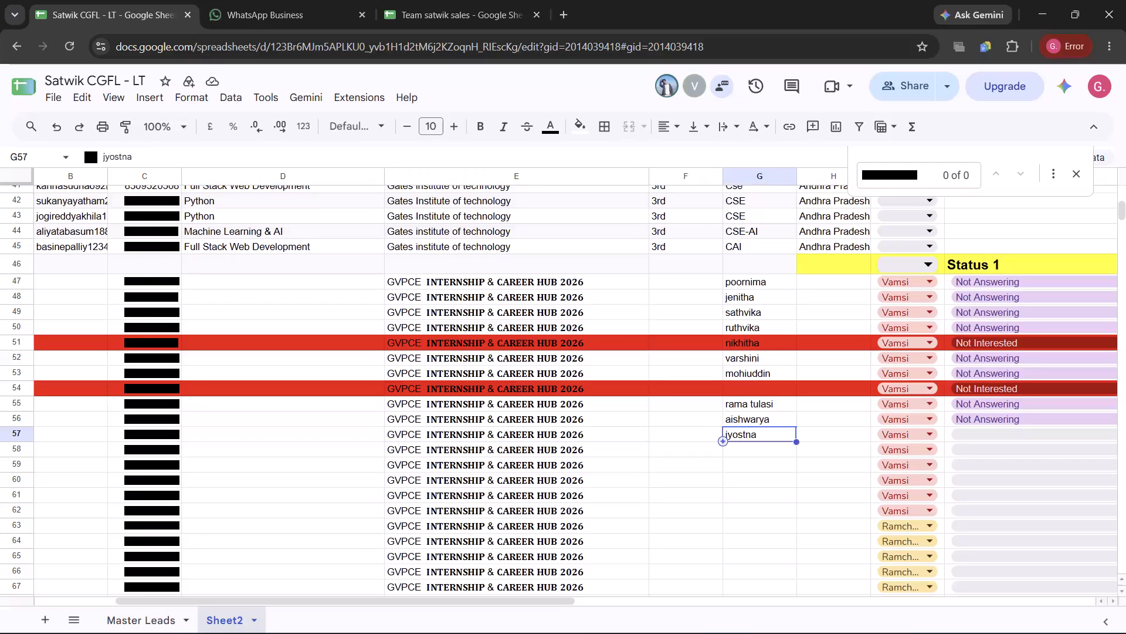
Set the first-call status (Status 1) of the lead in row 57 to Not Answering.
{"action": "key", "text": "Right"}
{"action": "key", "text": "Right"}
{"action": "key", "text": "Right"}
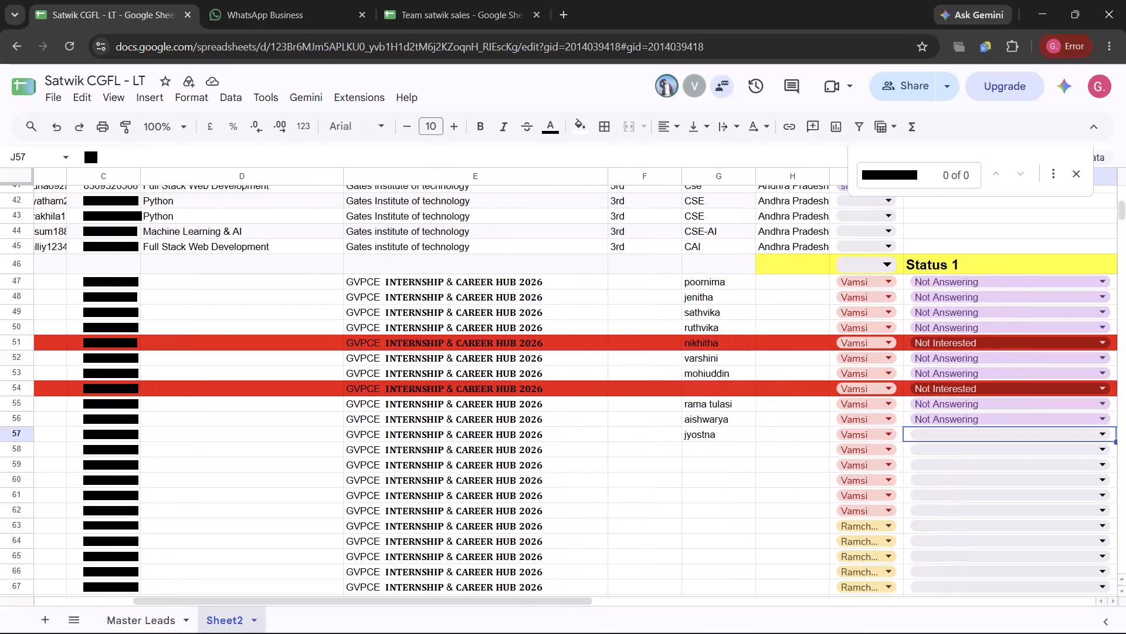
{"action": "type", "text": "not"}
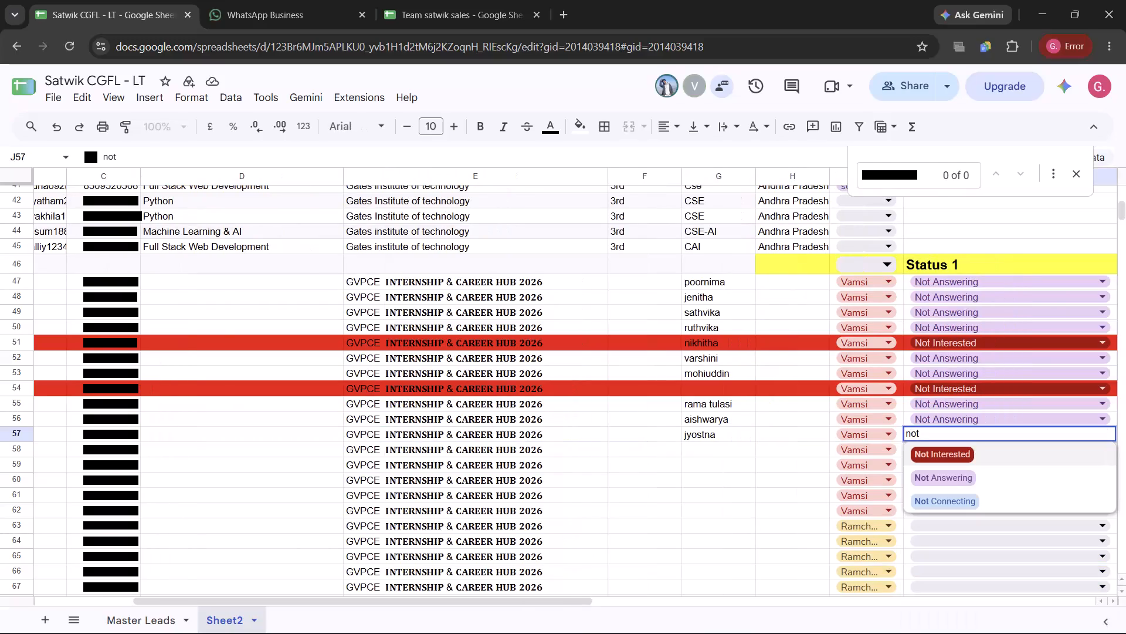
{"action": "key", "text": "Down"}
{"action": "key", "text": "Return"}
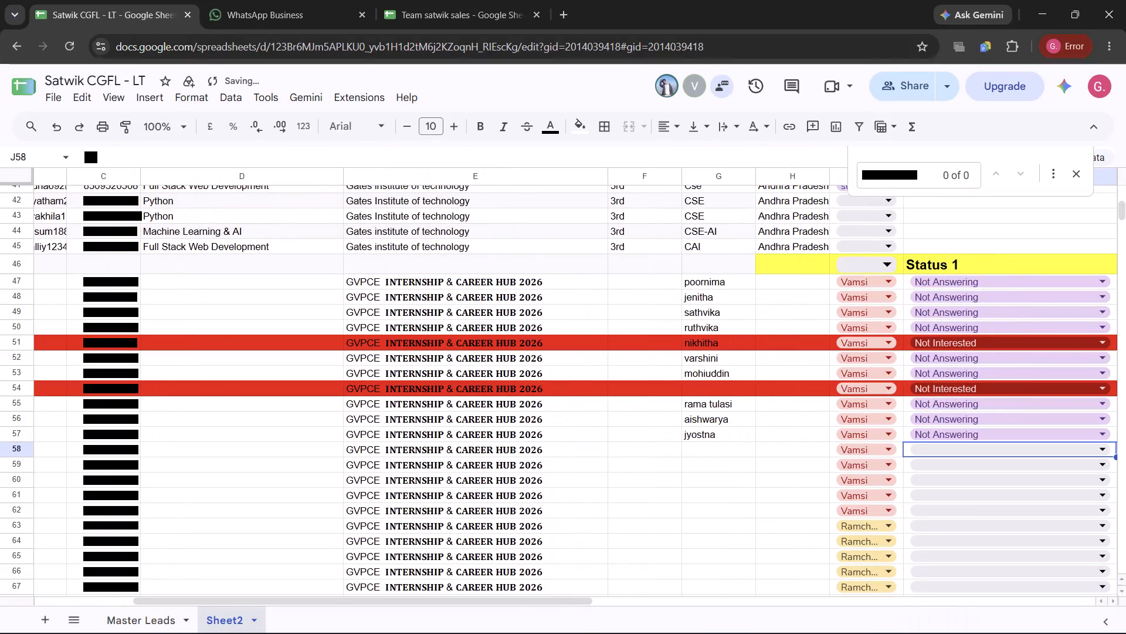
Go to the phone number of the lead in row 58 and read it for the call.
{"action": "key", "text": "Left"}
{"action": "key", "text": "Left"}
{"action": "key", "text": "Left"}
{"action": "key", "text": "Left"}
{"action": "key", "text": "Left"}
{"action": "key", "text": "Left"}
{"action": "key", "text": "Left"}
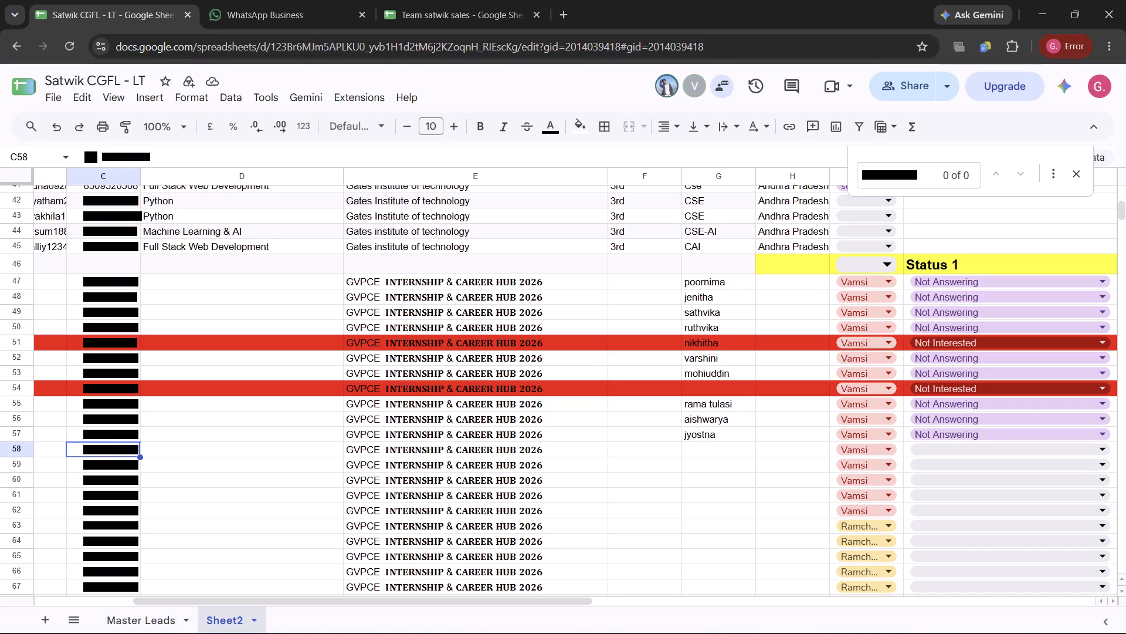
Enter the lead's full name in column G of row 58.
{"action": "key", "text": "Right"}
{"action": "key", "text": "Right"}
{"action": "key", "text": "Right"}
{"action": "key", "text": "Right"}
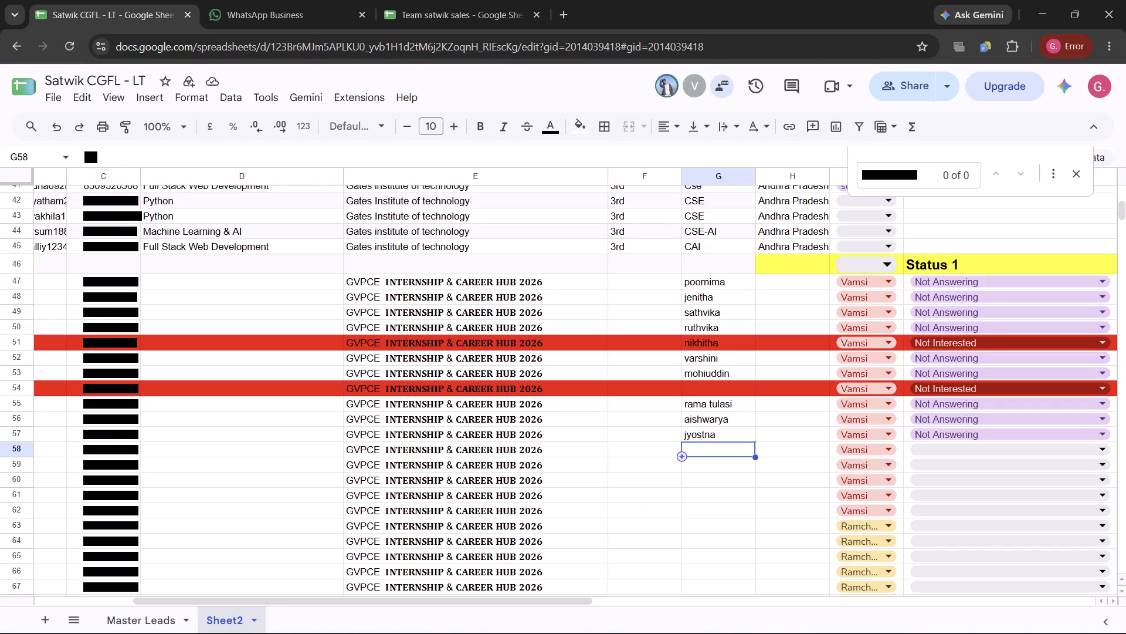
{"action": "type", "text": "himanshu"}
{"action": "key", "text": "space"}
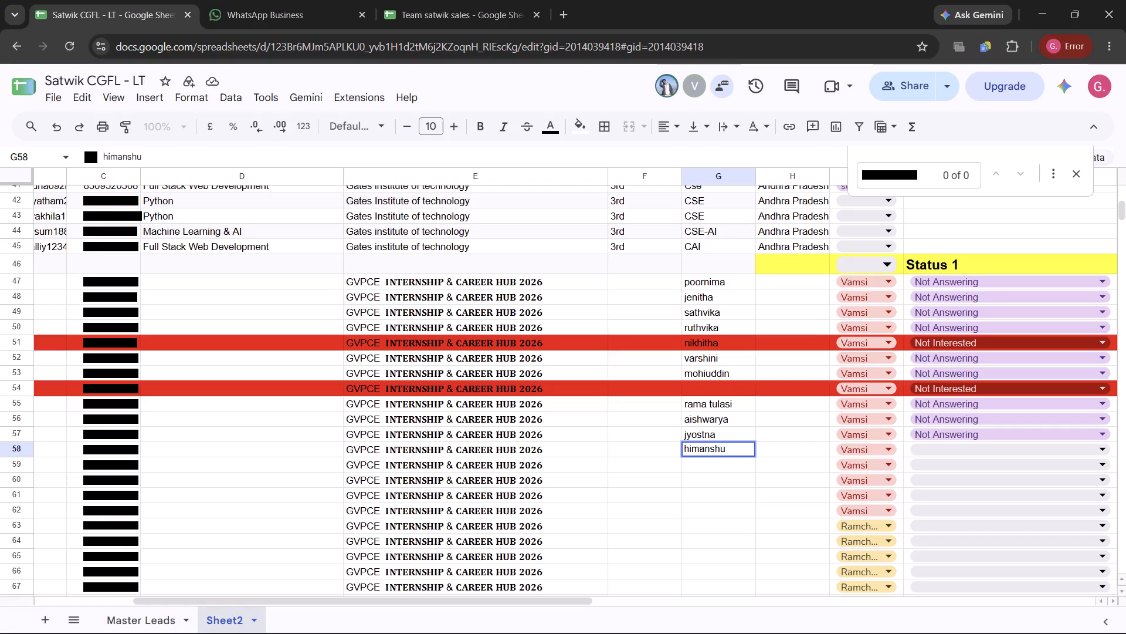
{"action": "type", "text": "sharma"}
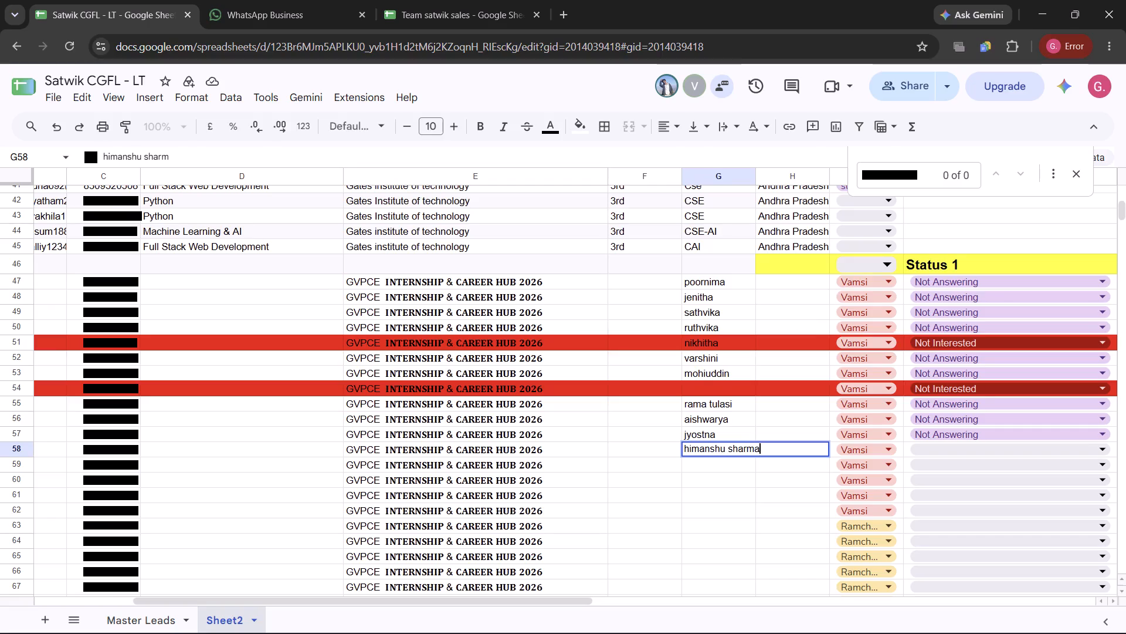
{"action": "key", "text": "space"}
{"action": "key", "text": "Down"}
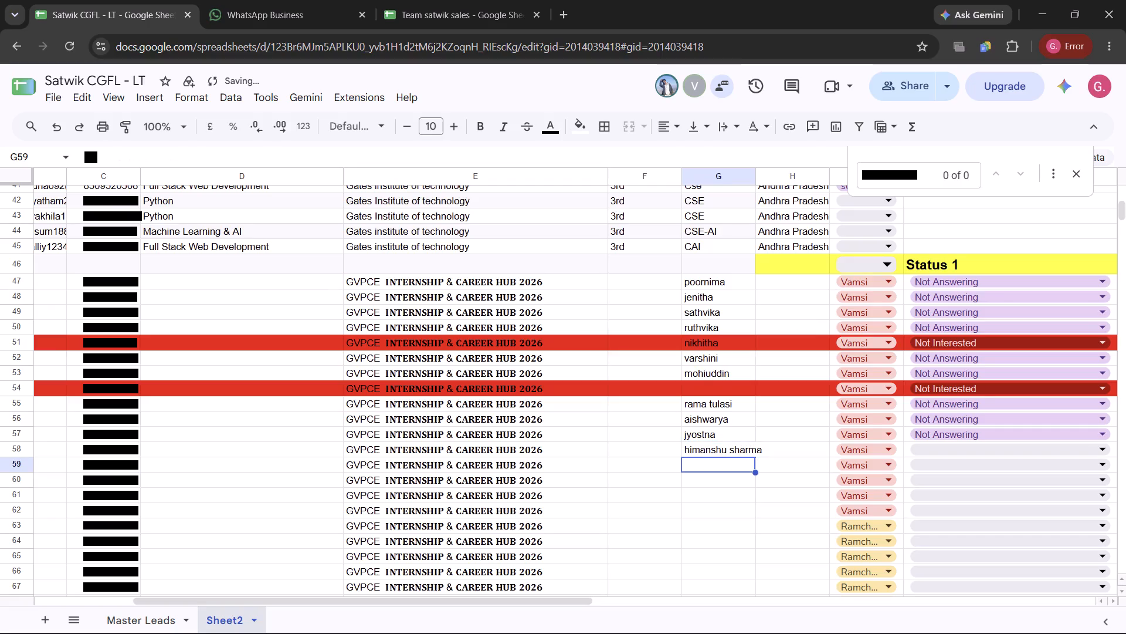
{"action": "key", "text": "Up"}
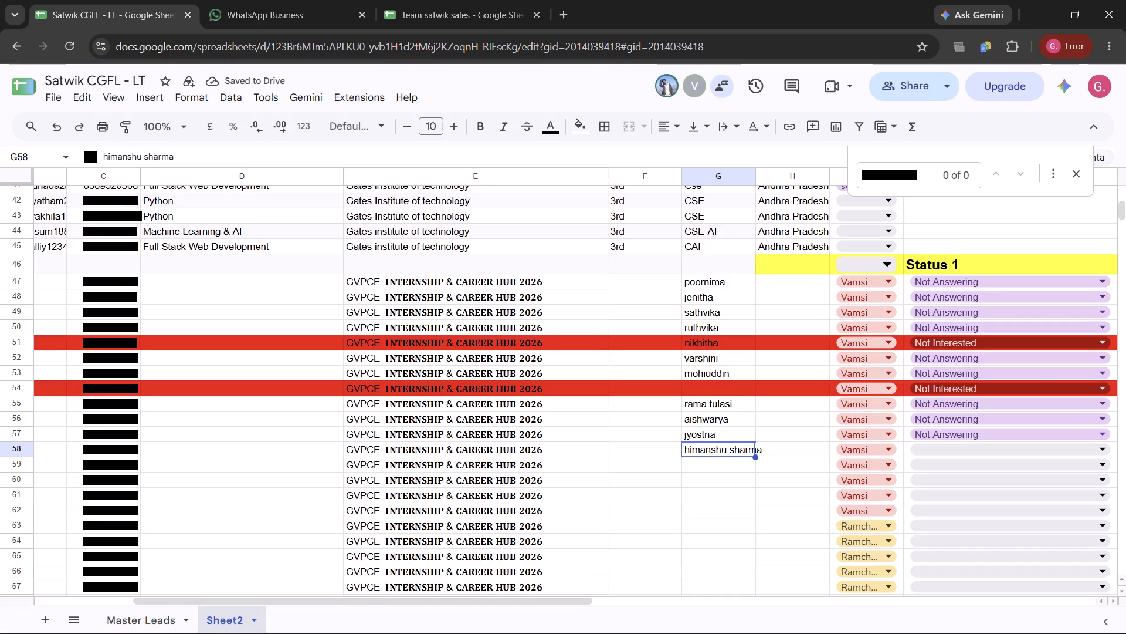
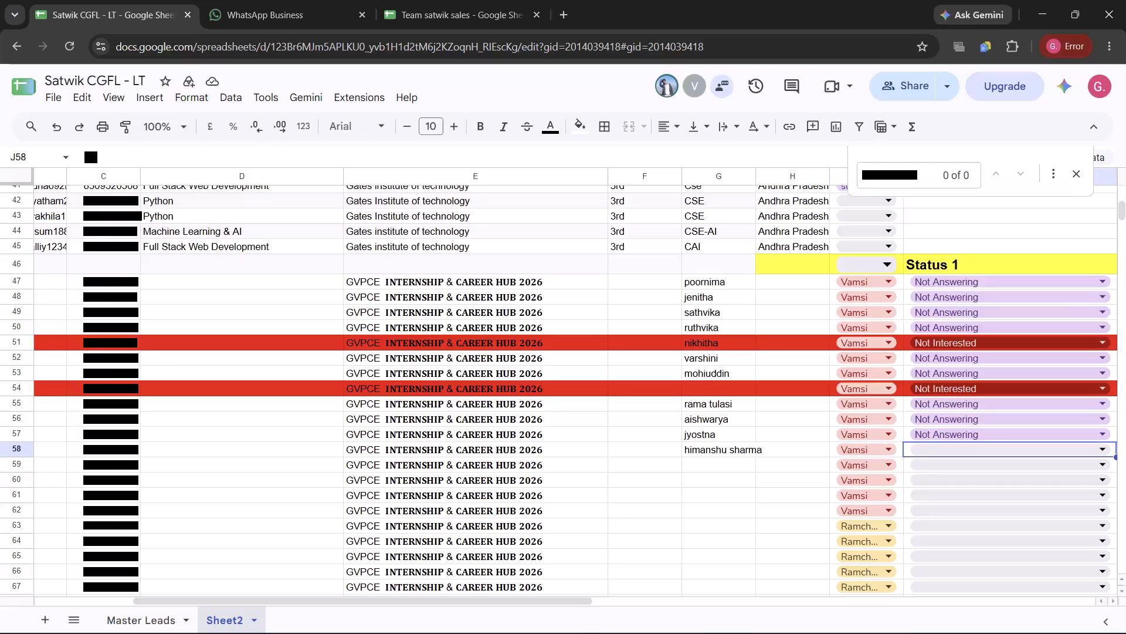
Set the first-call status (Status 1) of the lead in row 58 to Not Answering.
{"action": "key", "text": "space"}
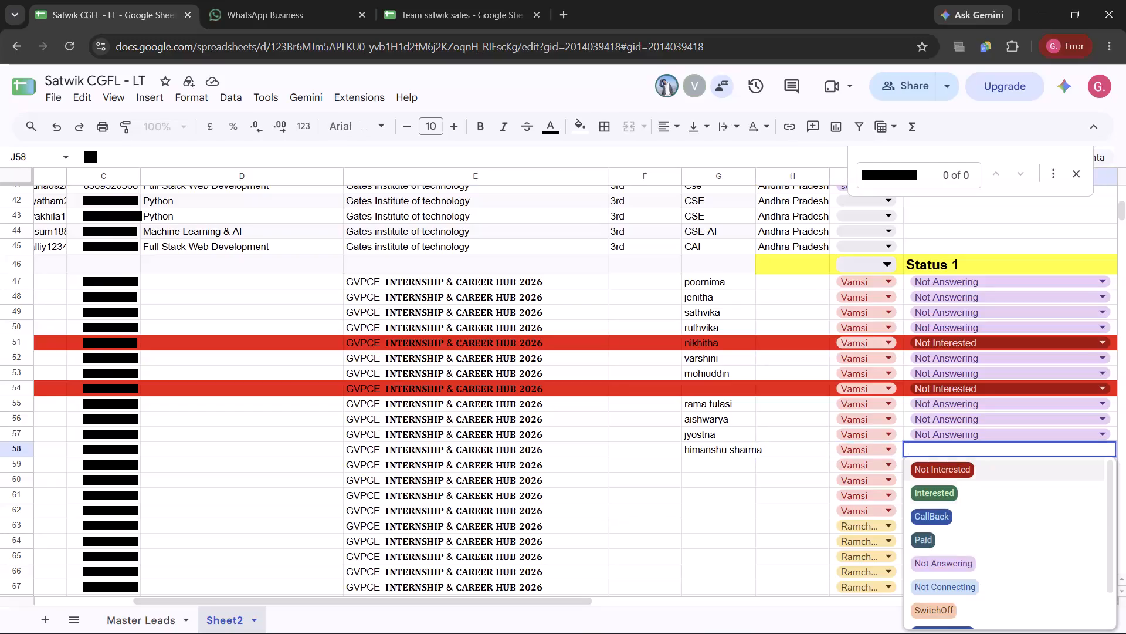
{"action": "key", "text": "Down"}
{"action": "key", "text": "Down"}
{"action": "key", "text": "Down"}
{"action": "key", "text": "Down"}
{"action": "key", "text": "Down"}
{"action": "key", "text": "Up"}
{"action": "key", "text": "Return"}
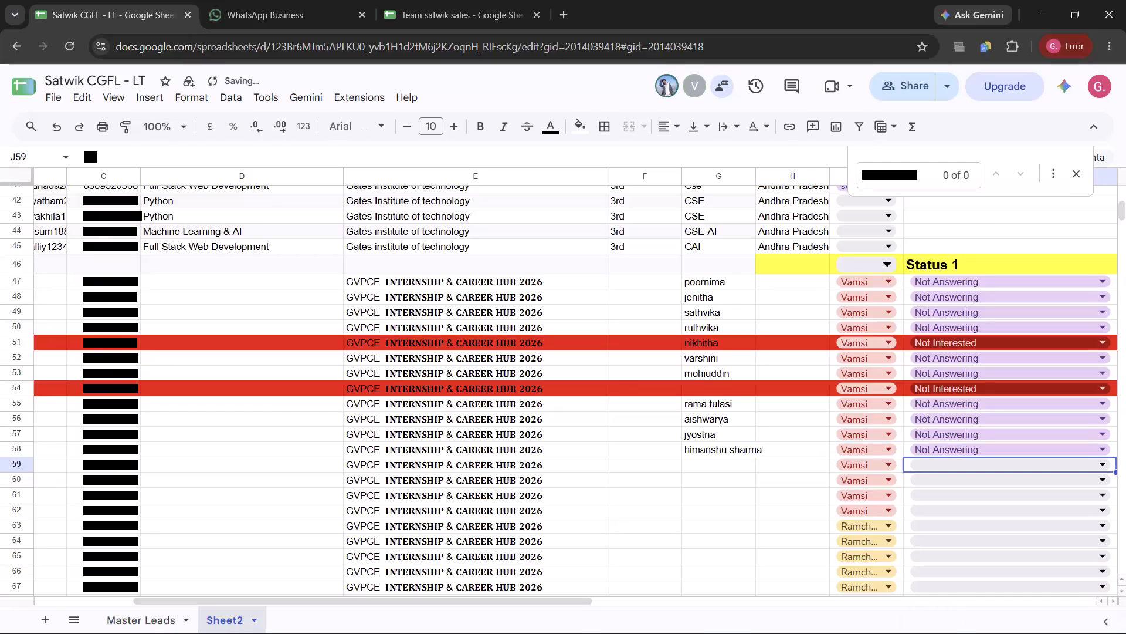
Go to the phone number of the lead in row 59 and read it for the call.
{"action": "key", "text": "Left"}
{"action": "key", "text": "Left"}
{"action": "key", "text": "Left"}
{"action": "key", "text": "Left"}
{"action": "key", "text": "Left"}
{"action": "key", "text": "Left"}
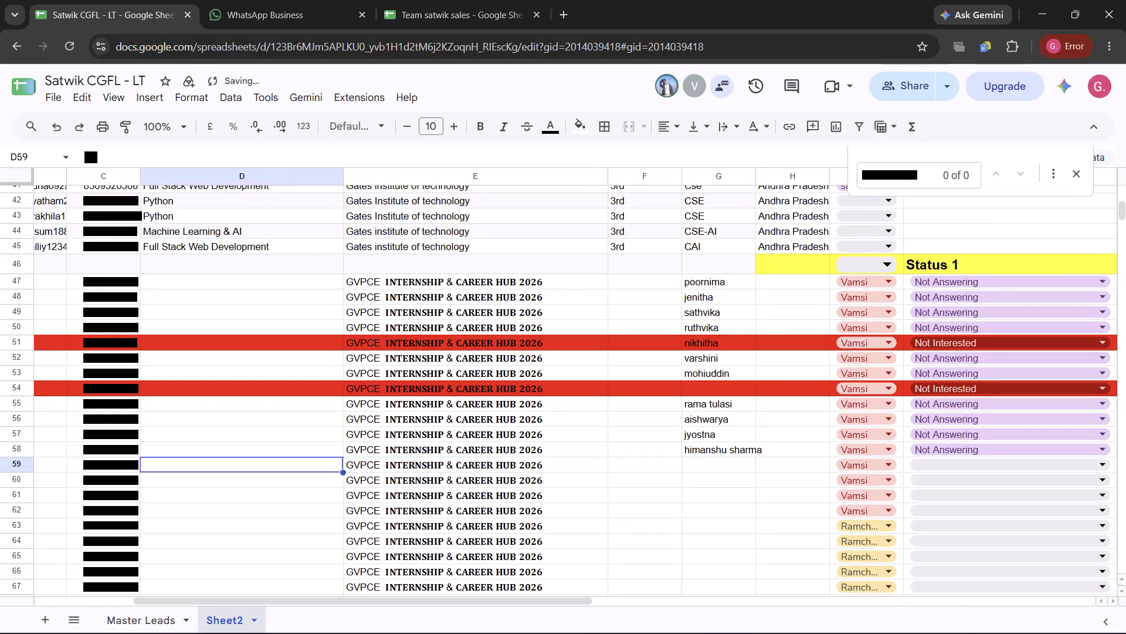
{"action": "key", "text": "Left"}
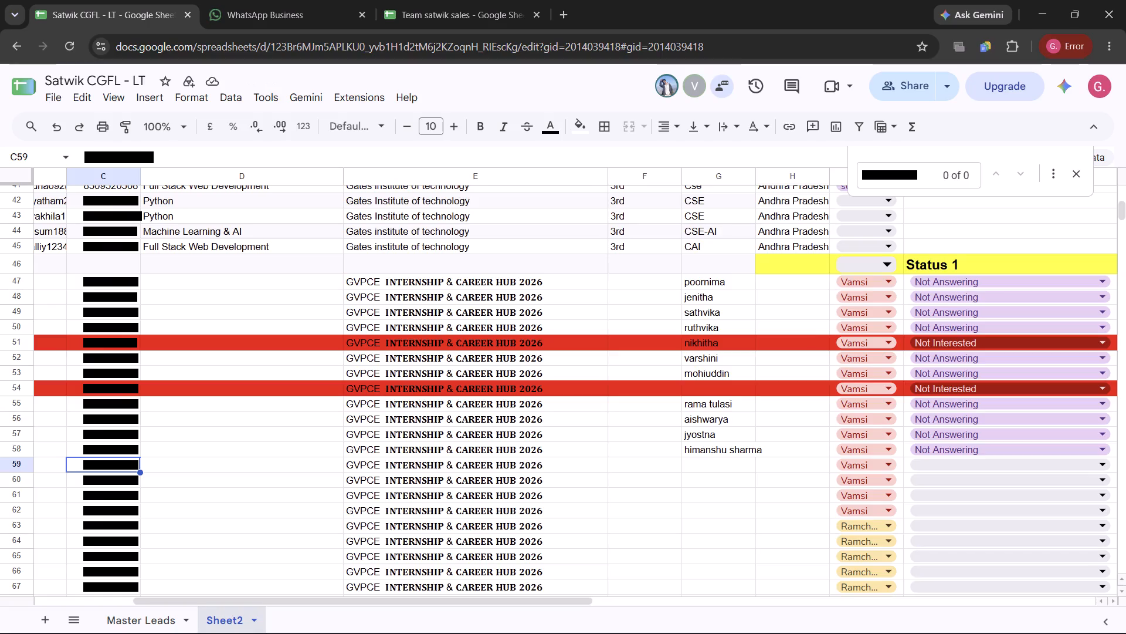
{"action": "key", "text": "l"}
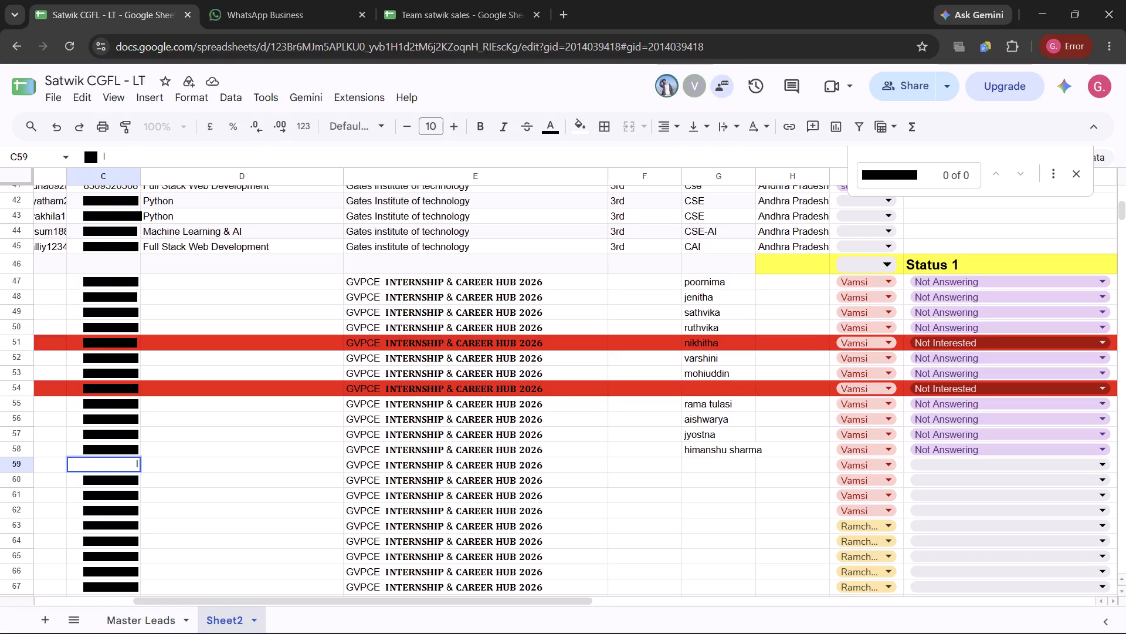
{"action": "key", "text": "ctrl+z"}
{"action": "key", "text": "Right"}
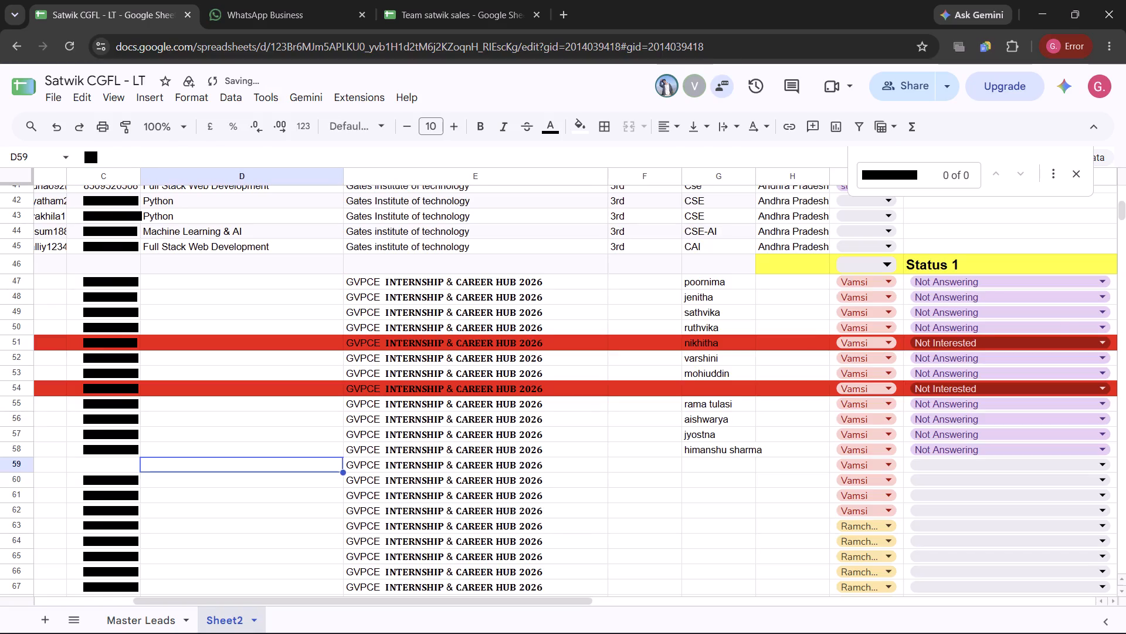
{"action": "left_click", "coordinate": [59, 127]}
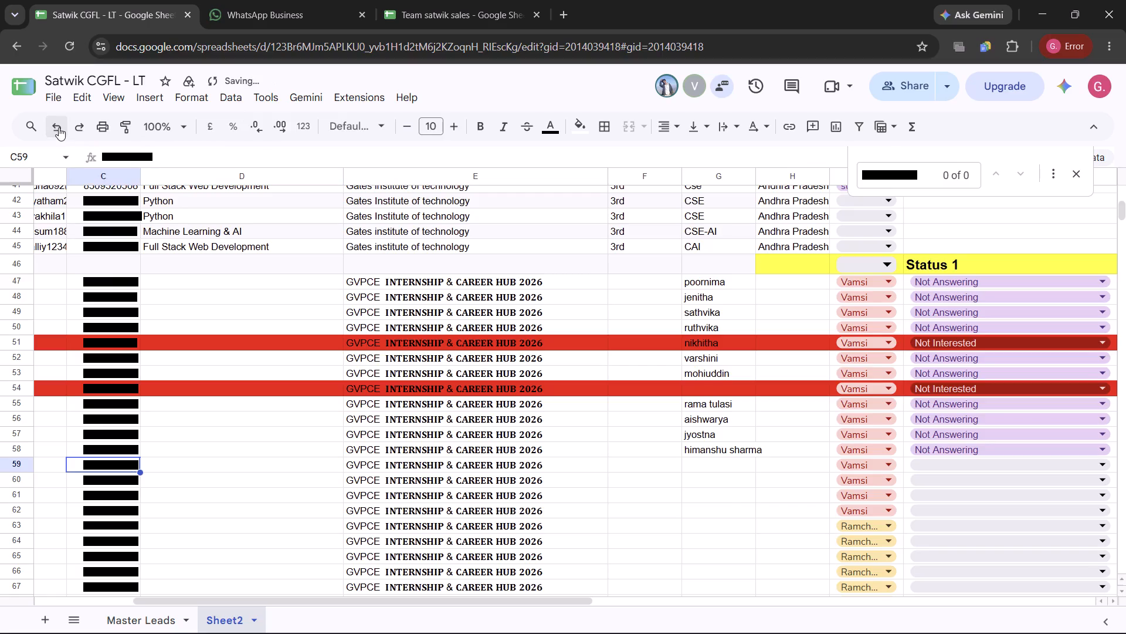
Enter the lead's name lalasa in column G of row 59 and move to that row's Status 1 cell.
{"action": "left_click", "coordinate": [726, 462]}
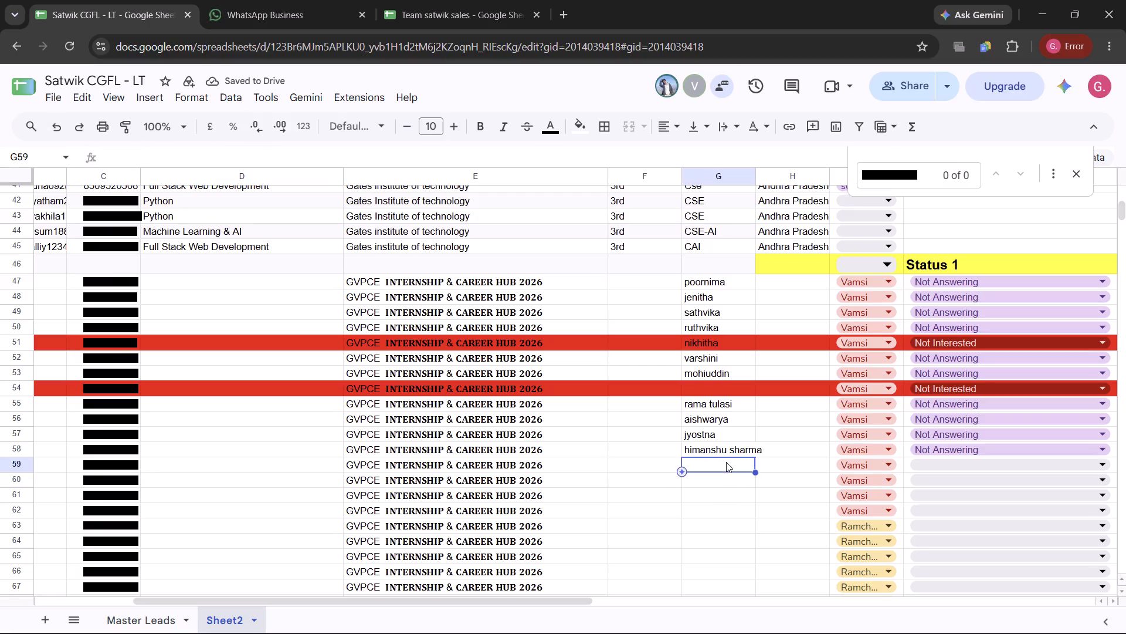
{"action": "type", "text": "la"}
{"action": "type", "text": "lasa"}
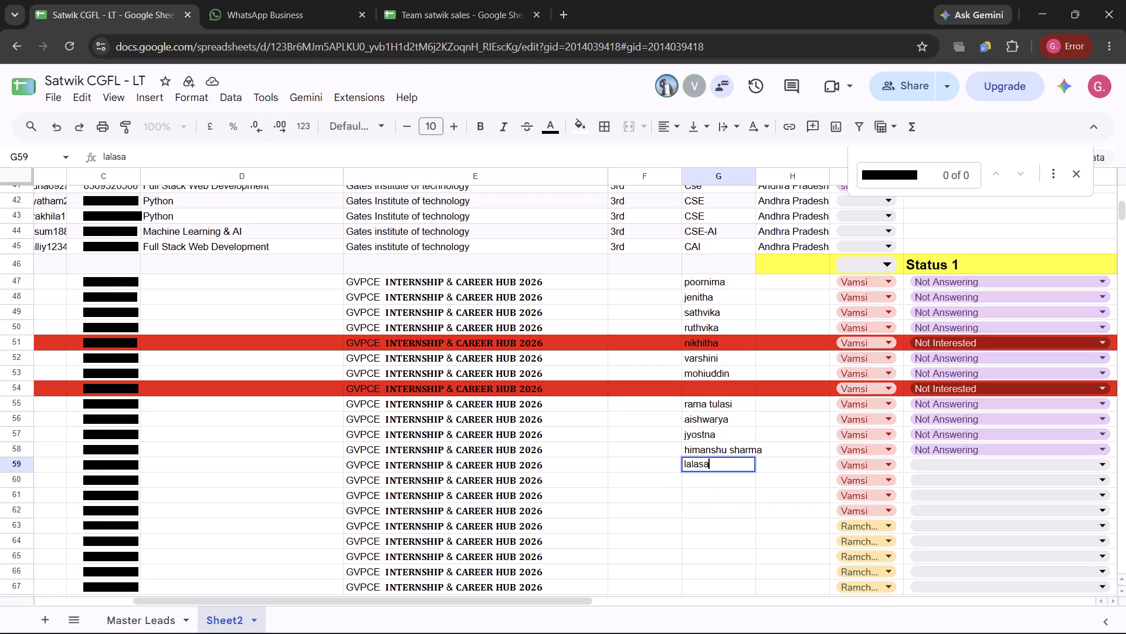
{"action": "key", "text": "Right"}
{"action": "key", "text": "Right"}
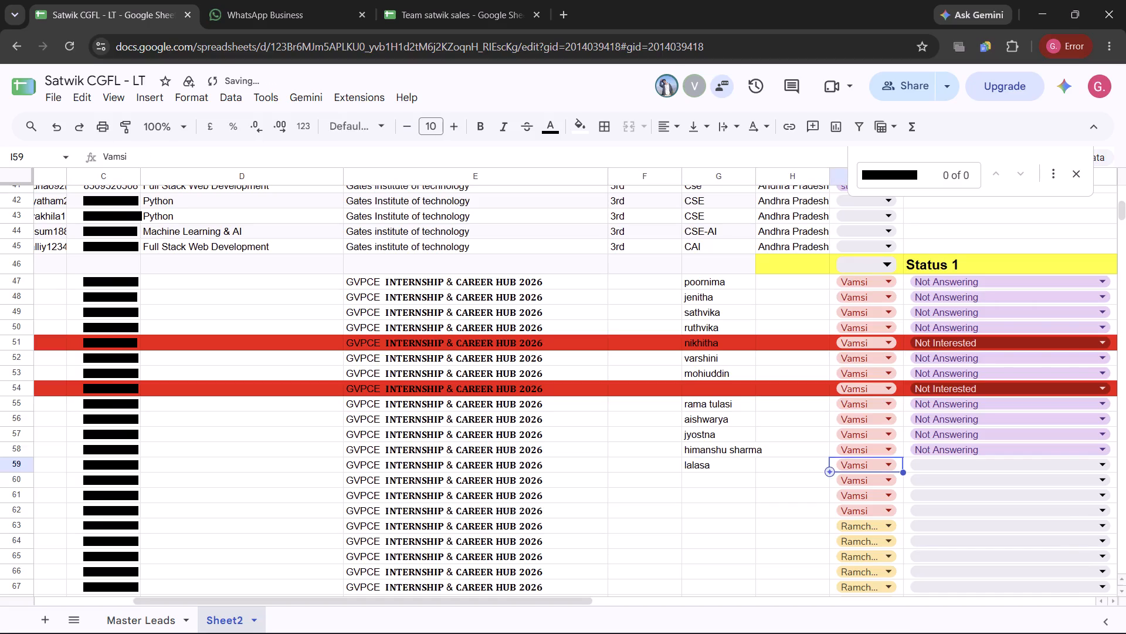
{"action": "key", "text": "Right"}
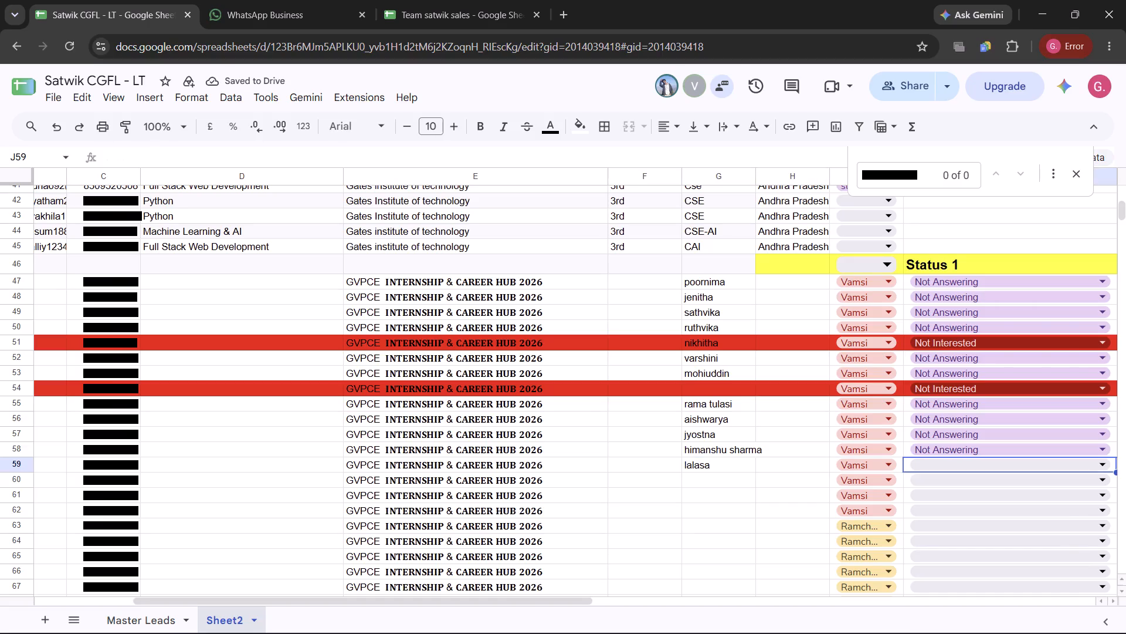
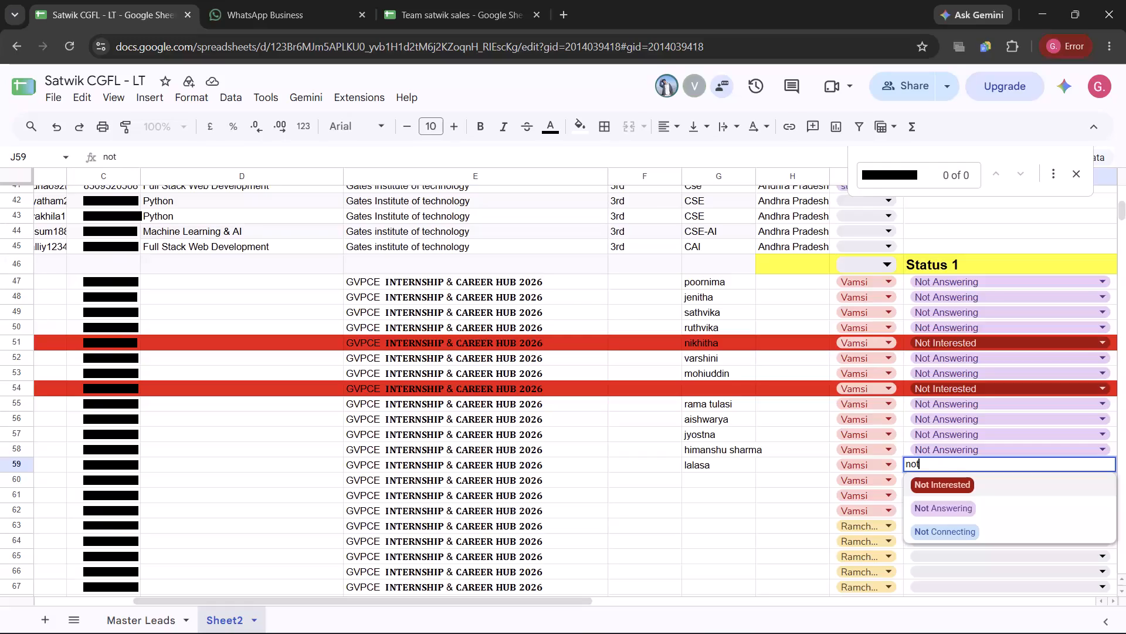
Set the first-call status (Status 1) of the lead in row 59 to Not Interested and move to that row's Comments cell.
{"action": "key", "text": "Return"}
{"action": "key", "text": "Up"}
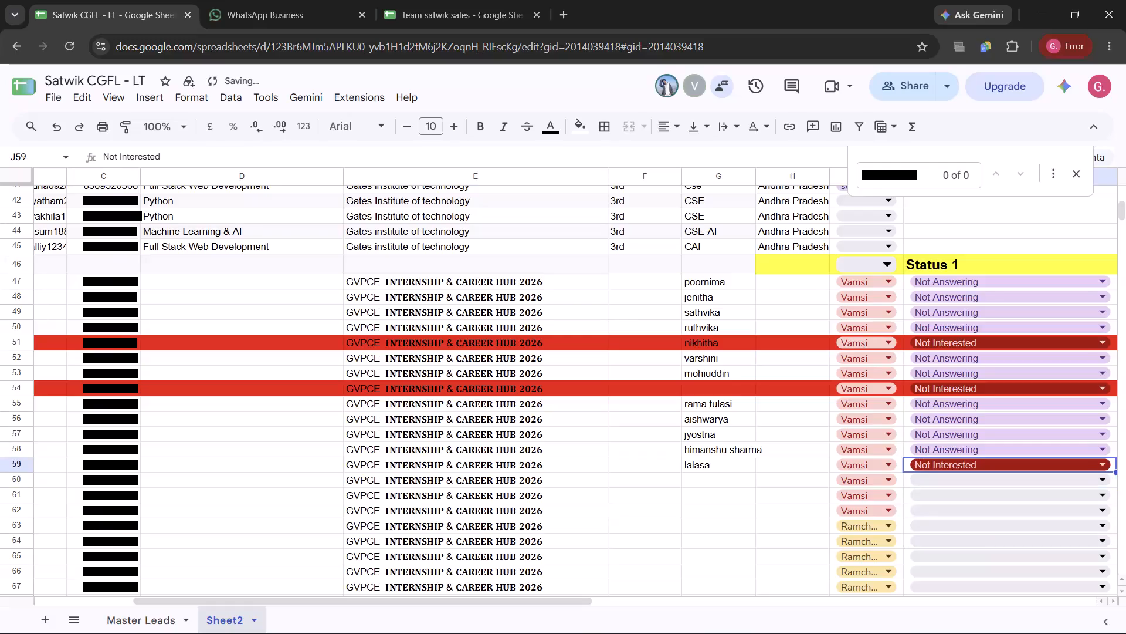
{"action": "key", "text": "Right"}
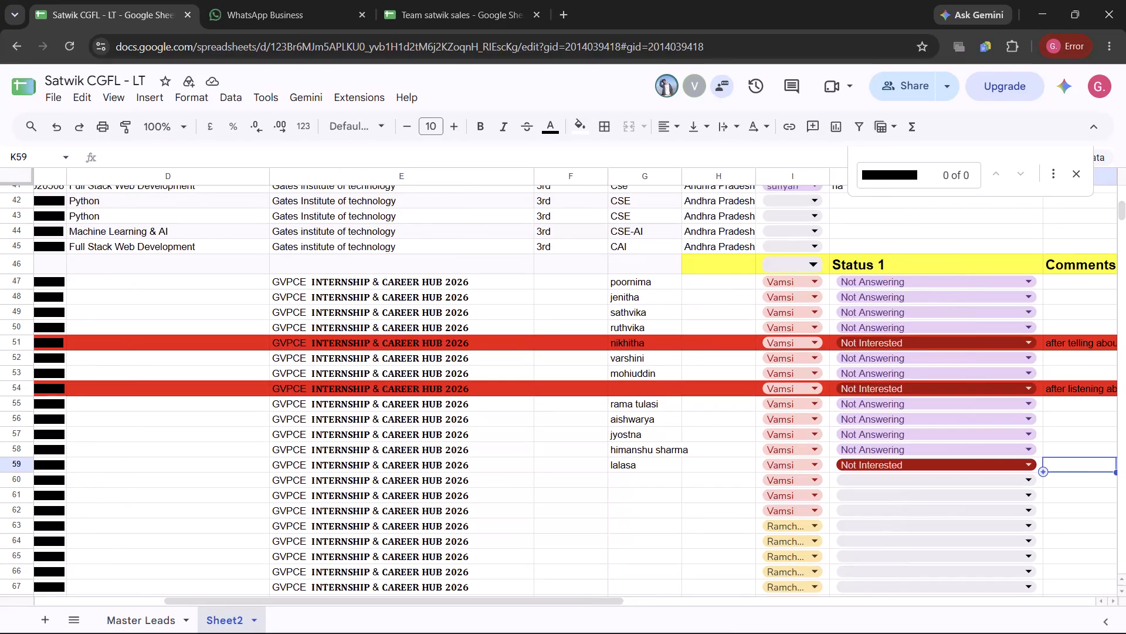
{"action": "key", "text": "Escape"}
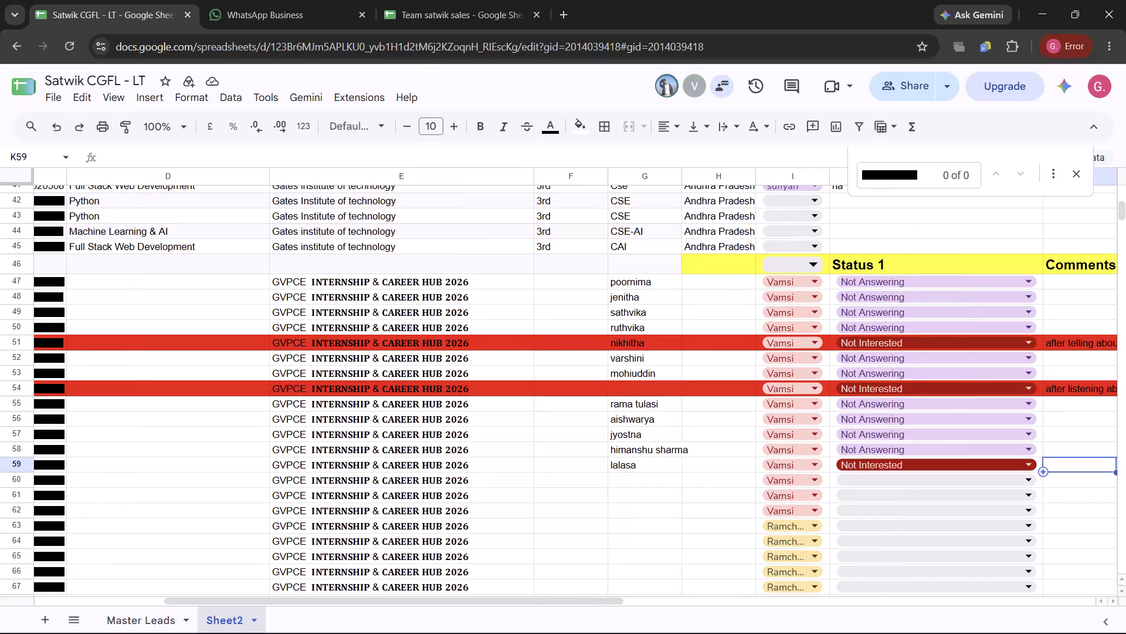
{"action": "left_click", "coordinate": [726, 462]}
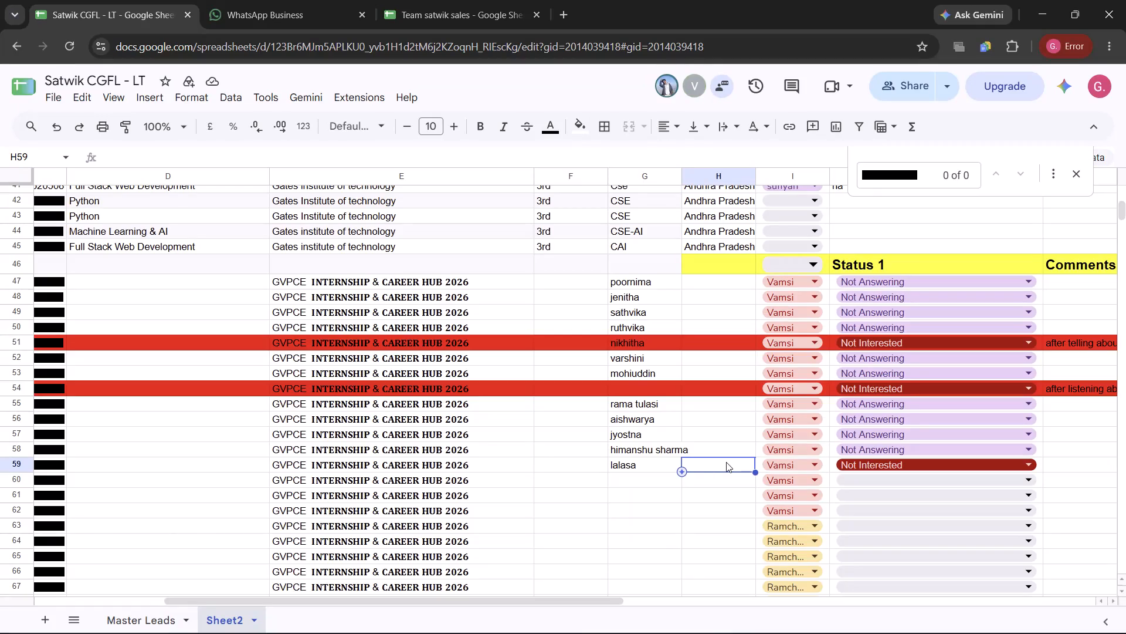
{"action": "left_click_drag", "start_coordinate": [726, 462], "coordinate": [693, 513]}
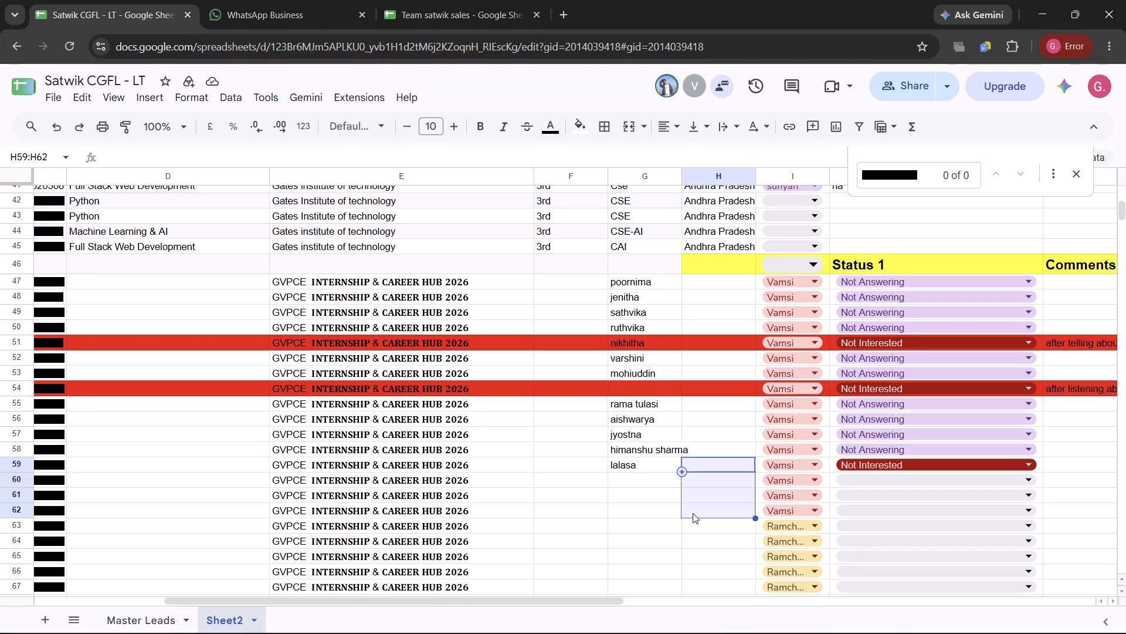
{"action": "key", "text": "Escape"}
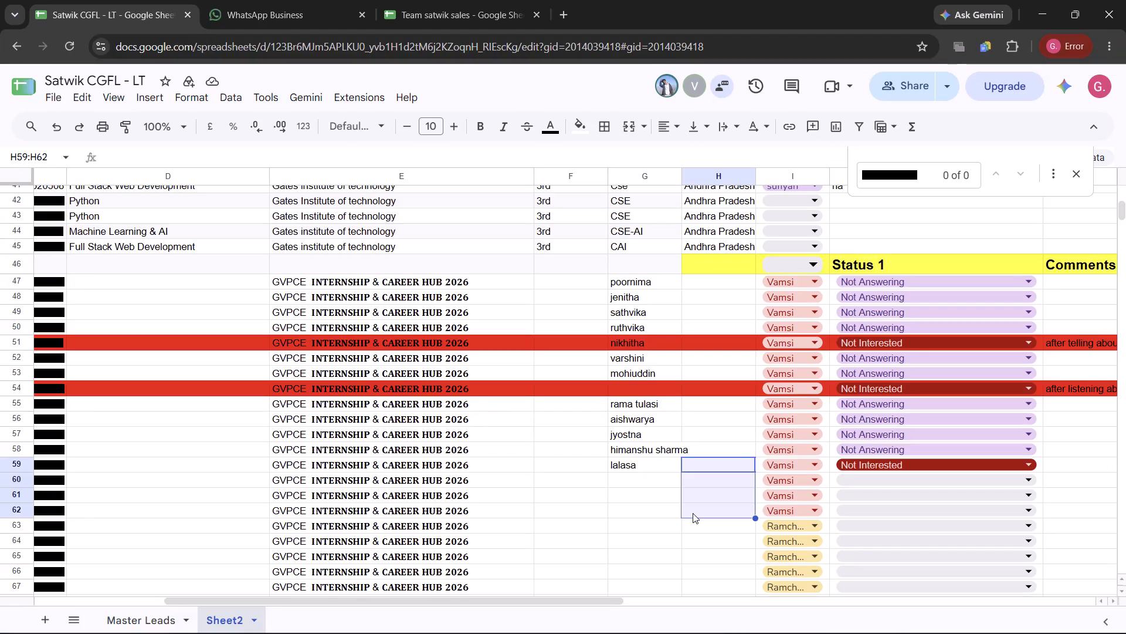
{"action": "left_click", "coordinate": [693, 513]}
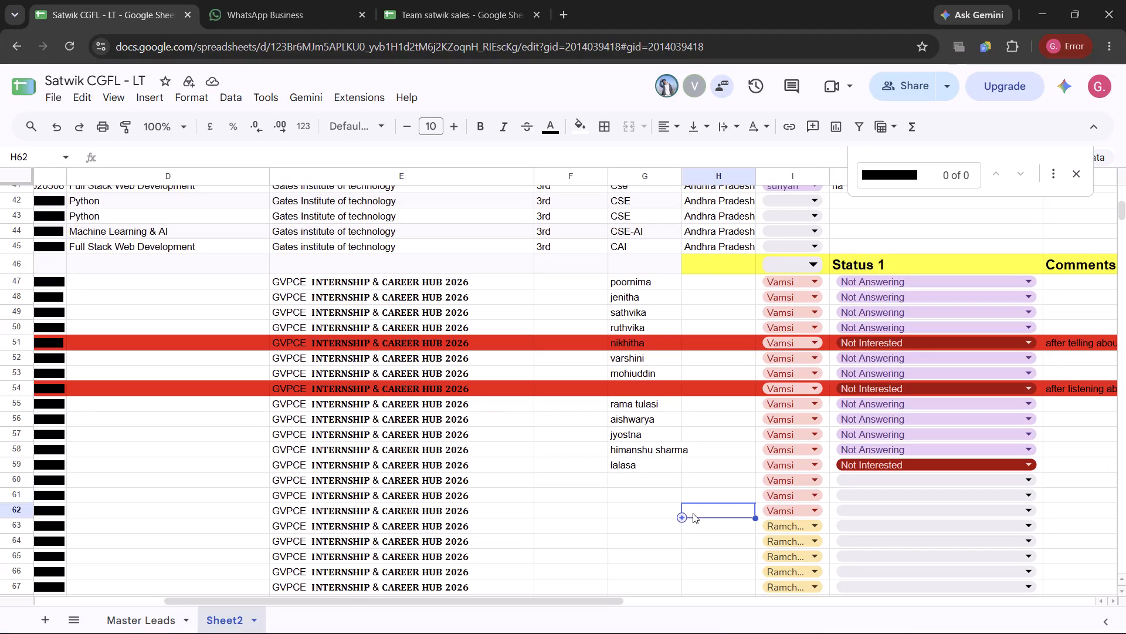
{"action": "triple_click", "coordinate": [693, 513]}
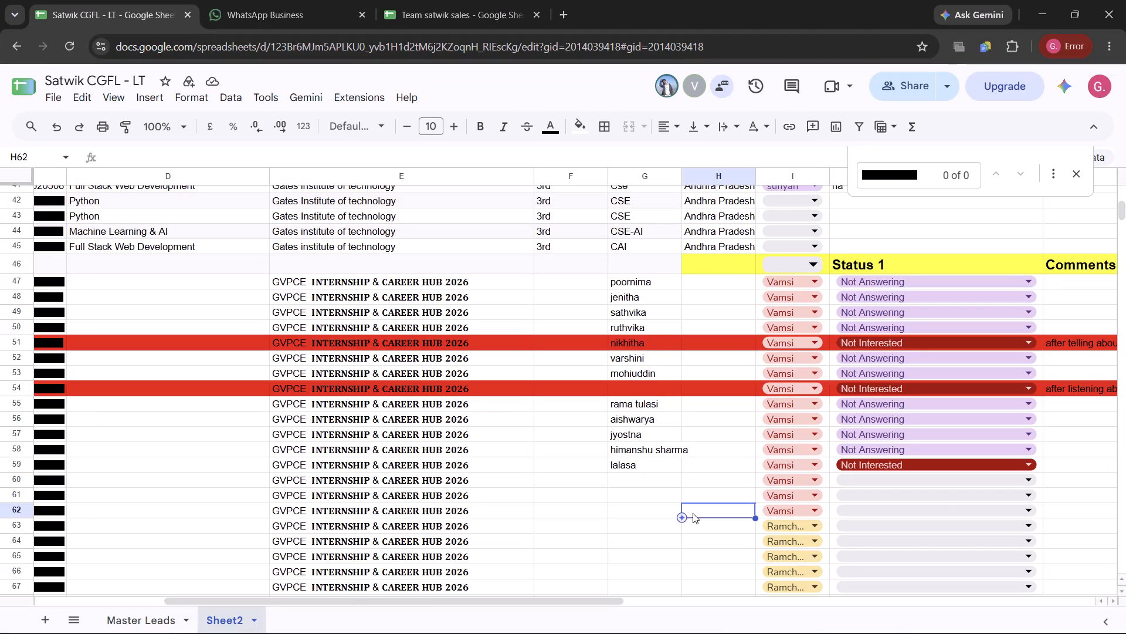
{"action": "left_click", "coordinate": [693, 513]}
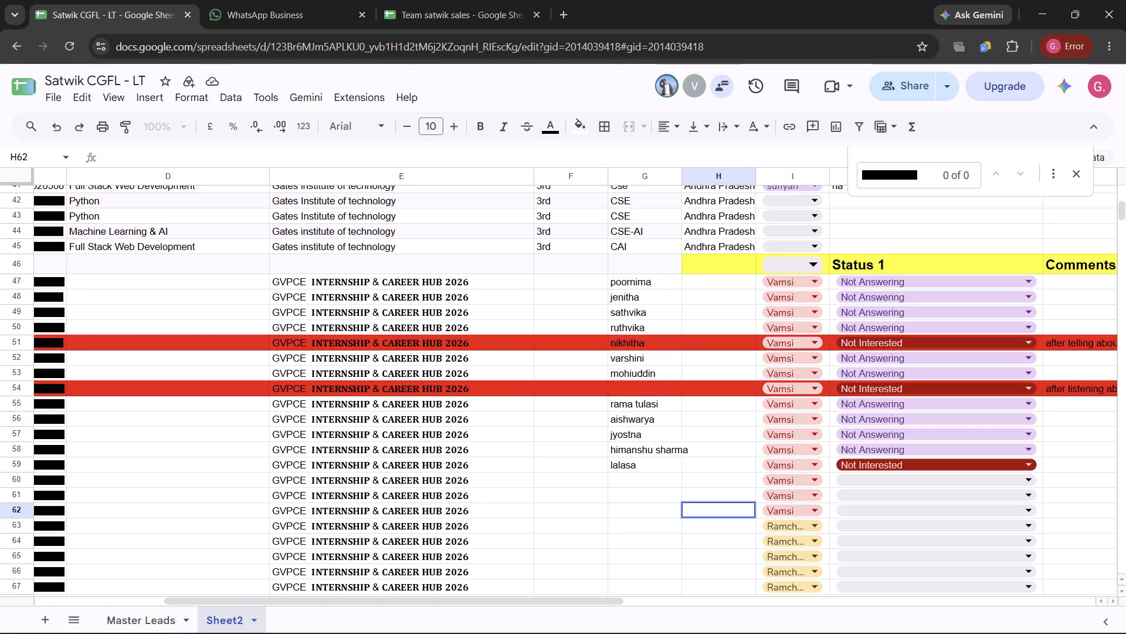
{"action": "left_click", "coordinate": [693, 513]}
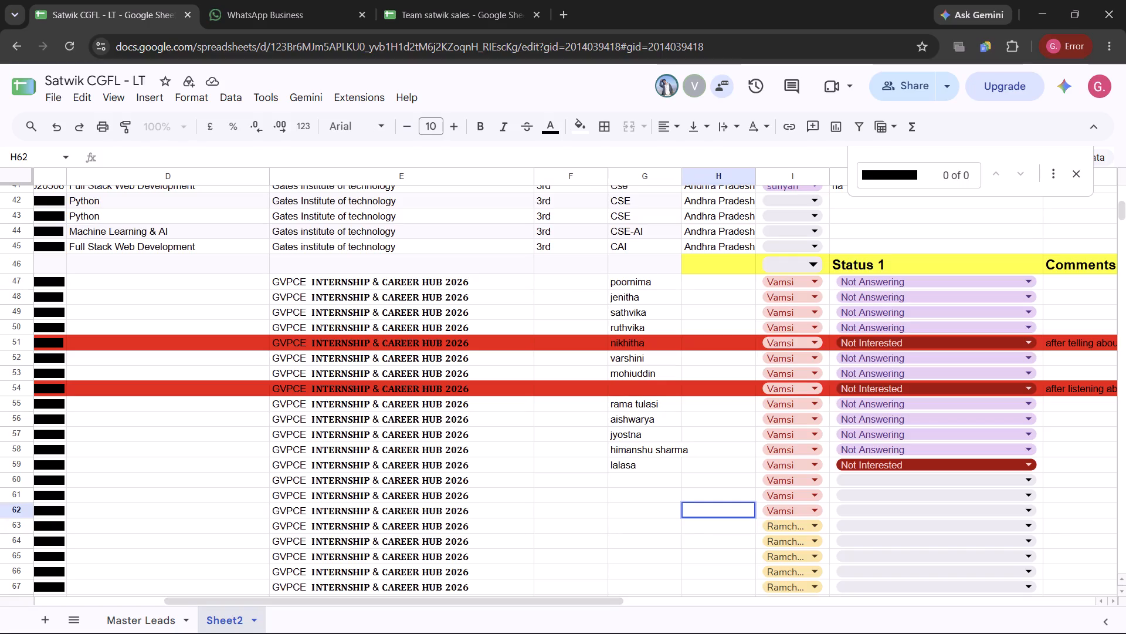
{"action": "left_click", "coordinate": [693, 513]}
Close the browser window holding the leads spreadsheet.
{"action": "key", "text": "alt+F4"}
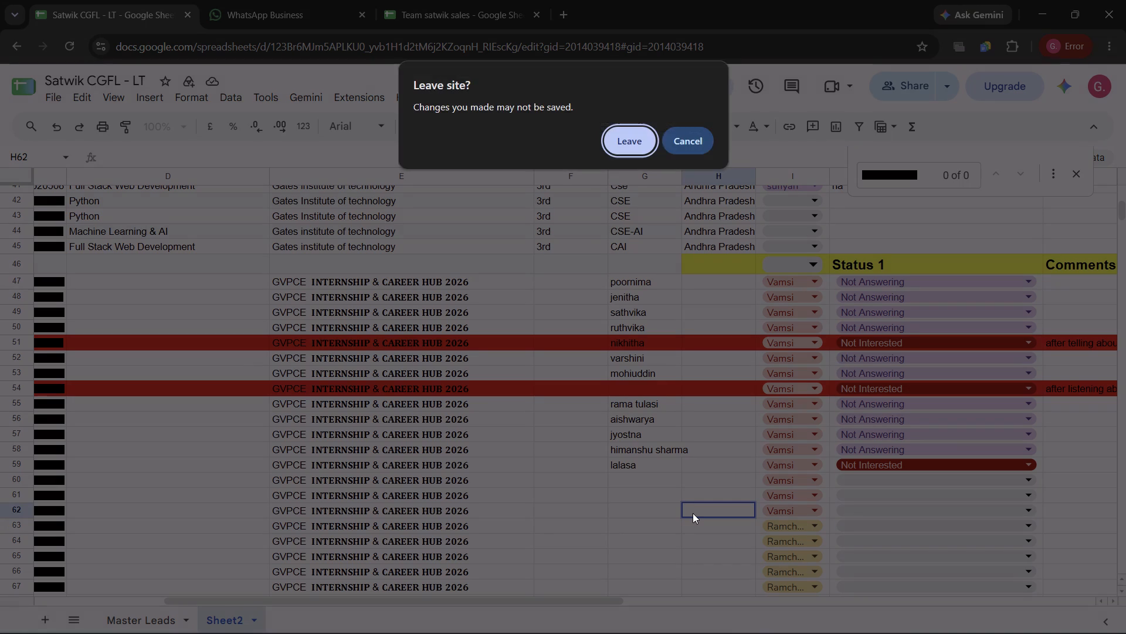